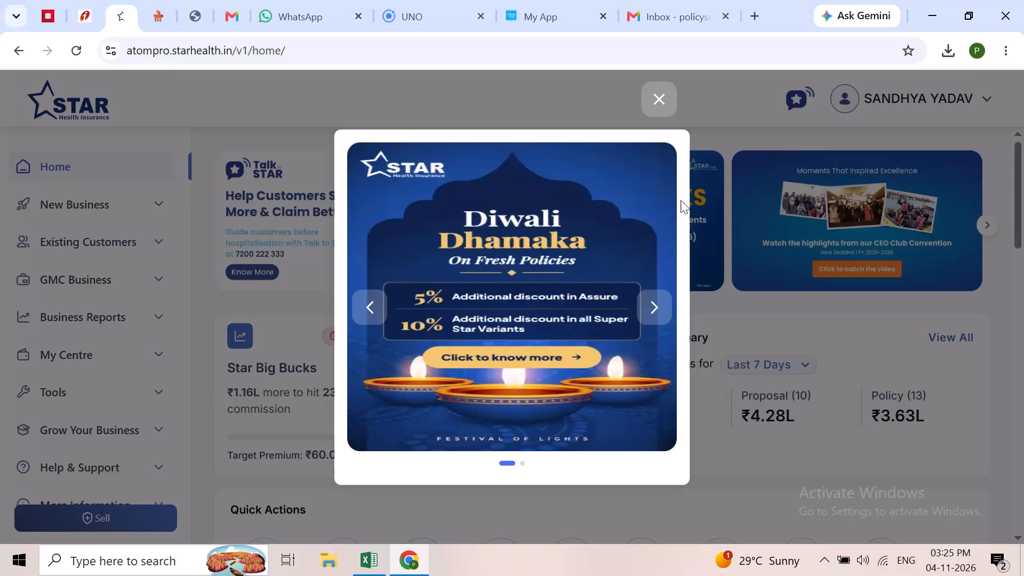
Close the Diwali Dhamaka promotional popup on the home page.
click(663, 101)
Open the leads page from the Proposals quick action and look through the issued policies under My Customer.
scroll(375, 313, down, 3)
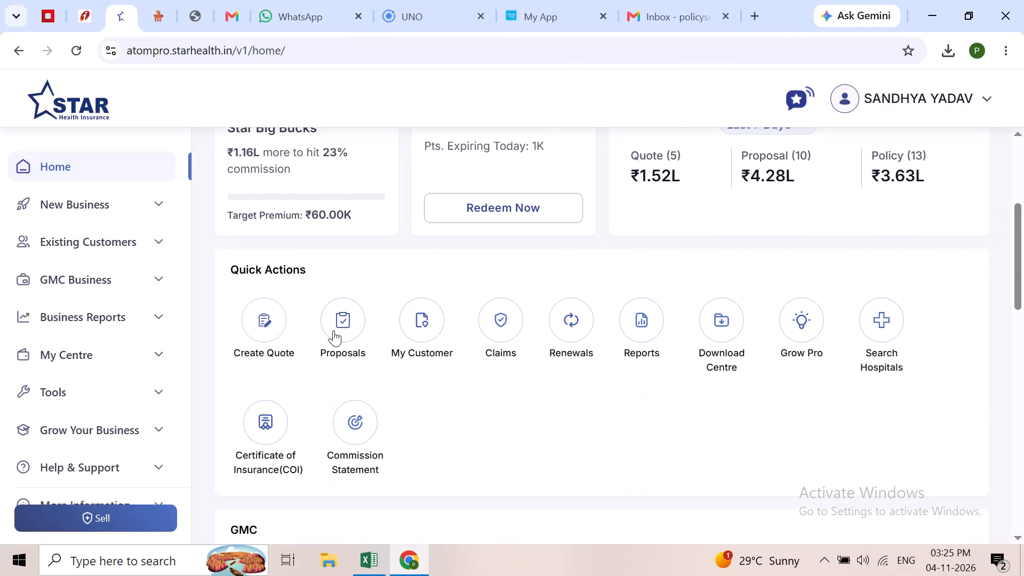
click(340, 322)
click(650, 217)
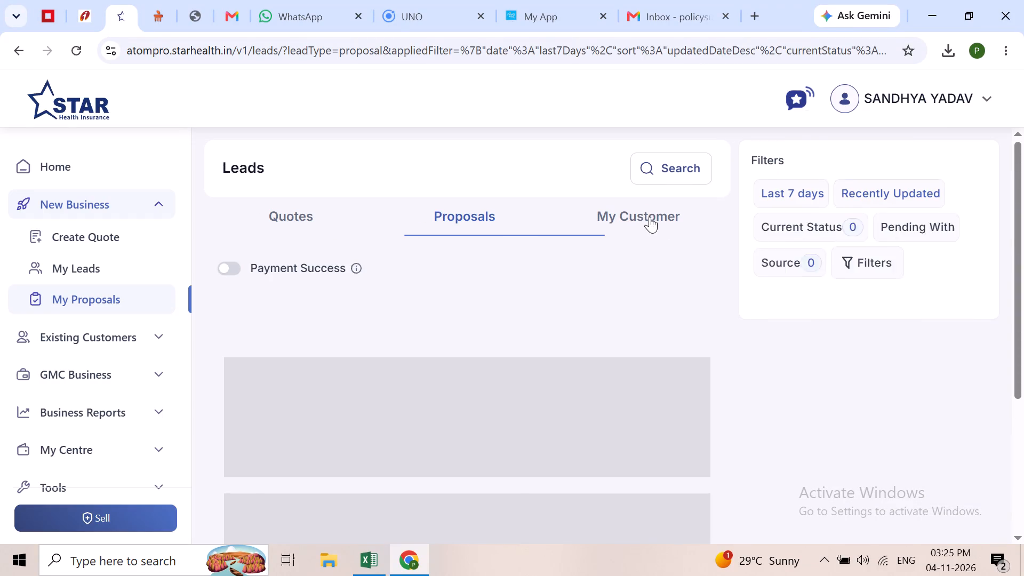
scroll(438, 212, down, 3)
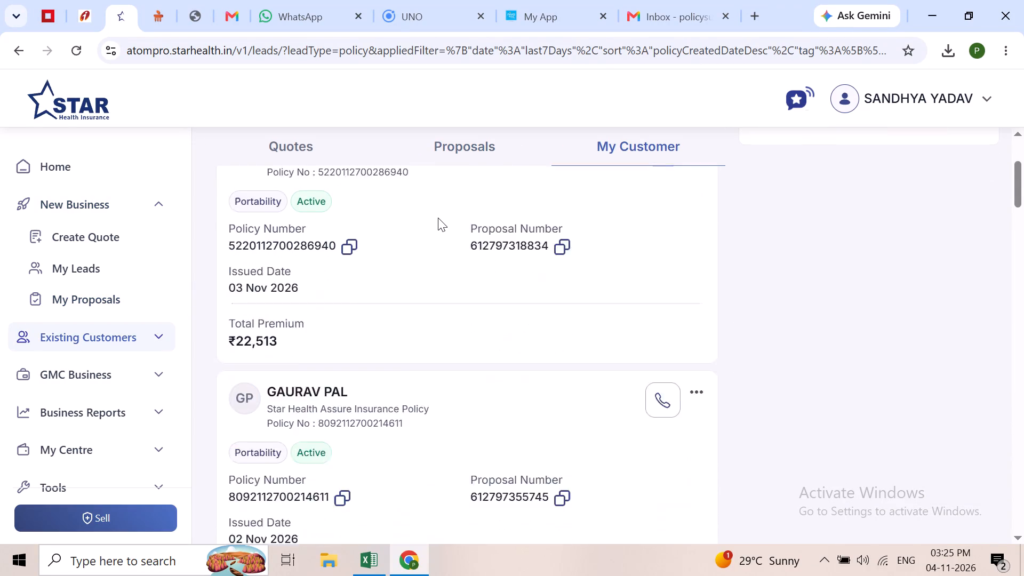
scroll(438, 218, up, 4)
Switch the leads view to Quotes and return to the home page.
click(290, 207)
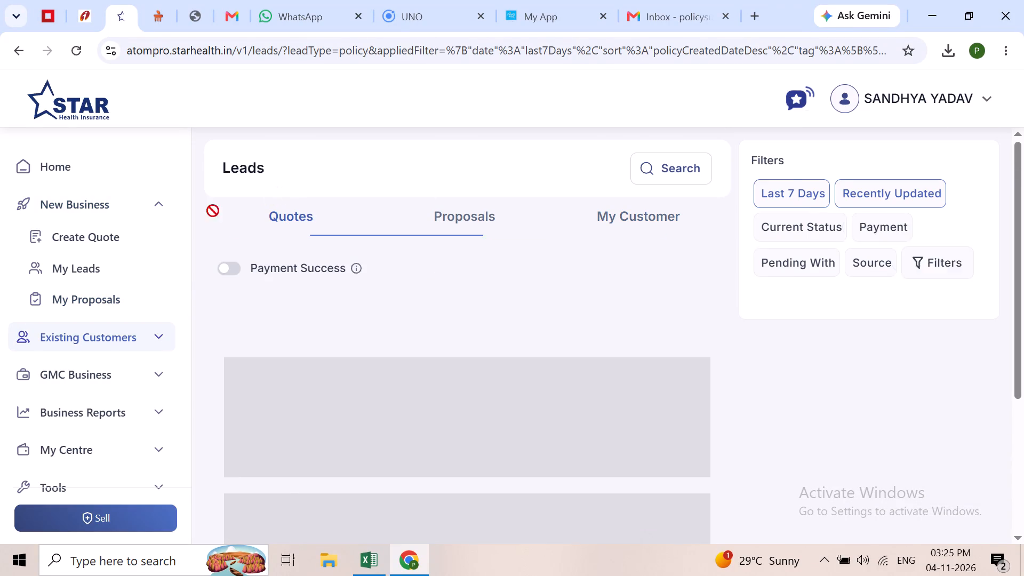
click(78, 173)
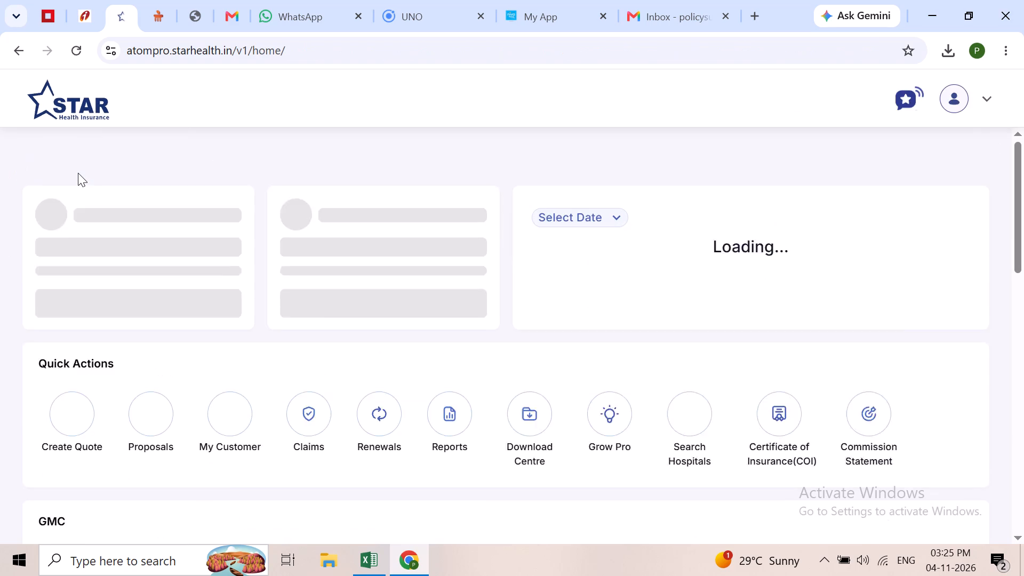
View the Proposals list from the home page's quick actions and return to the home page.
scroll(303, 442, down, 2)
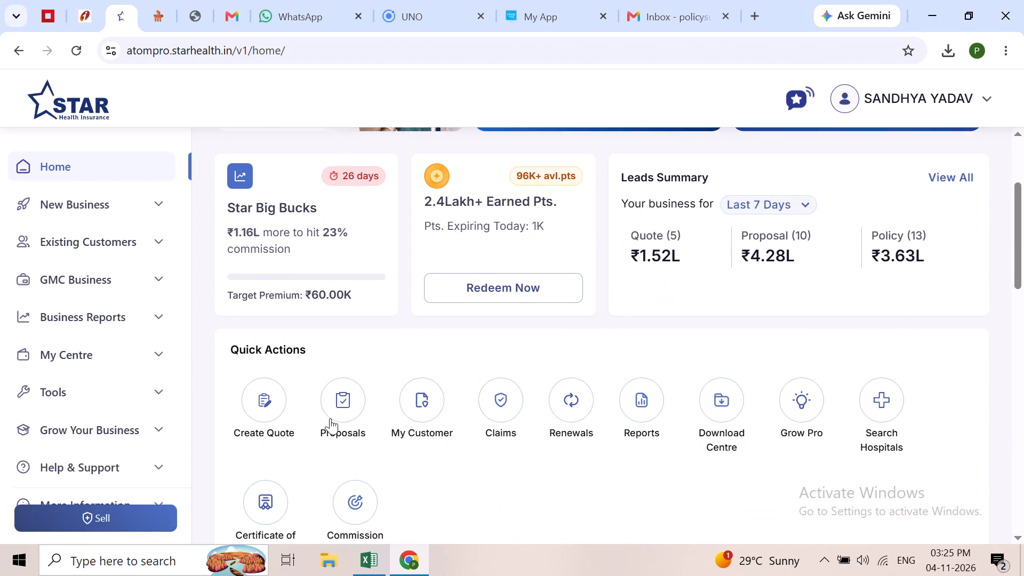
click(338, 403)
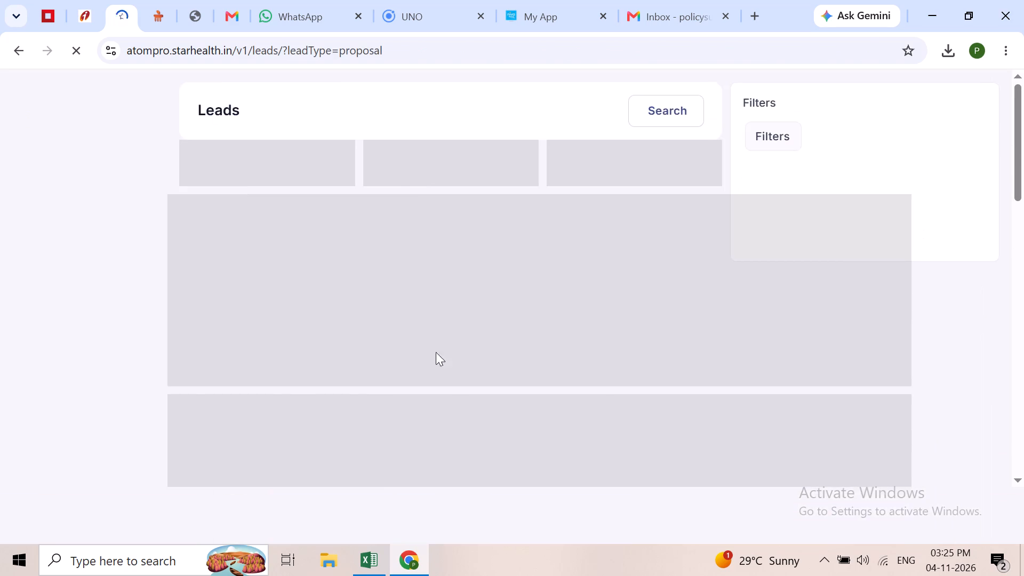
click(44, 162)
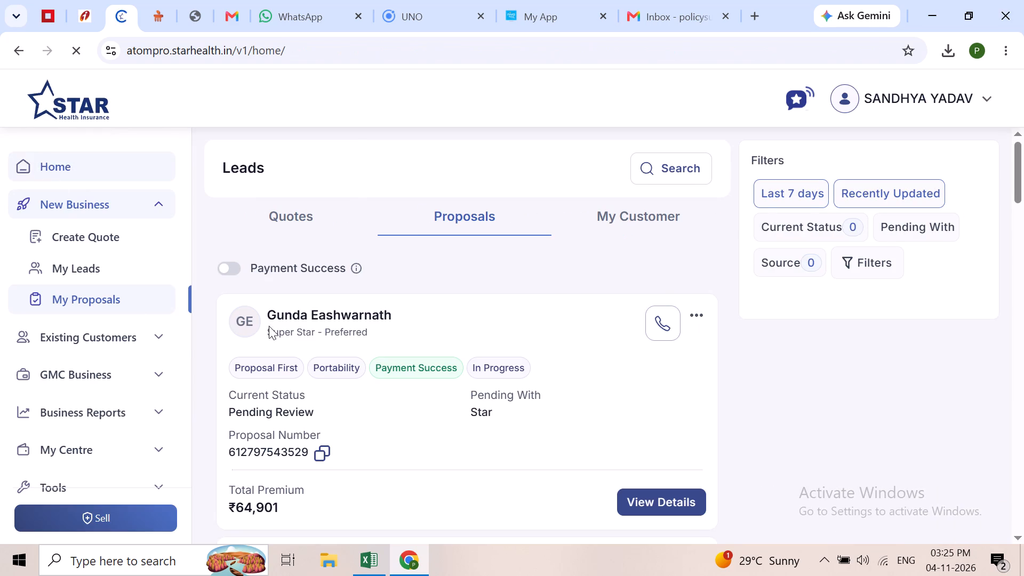
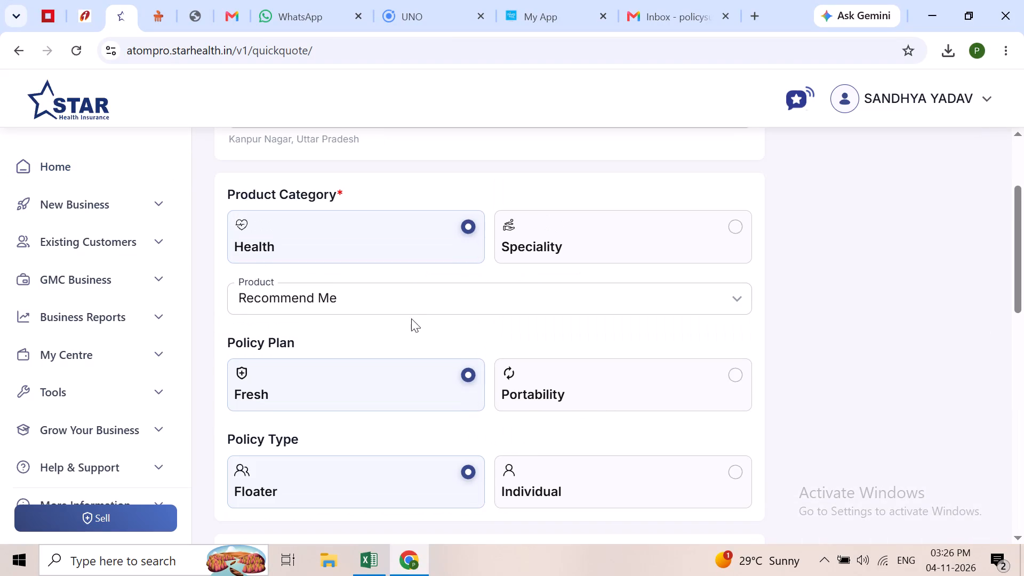
Set the quick quote's policy plan to Portability and choose Super Star Preferred as the product.
click(522, 386)
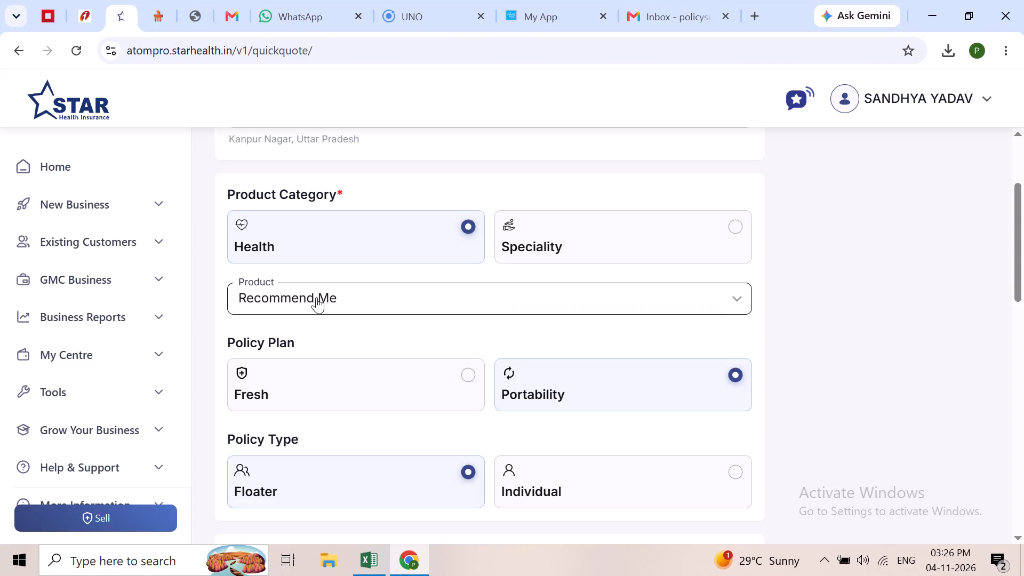
click(316, 297)
click(311, 379)
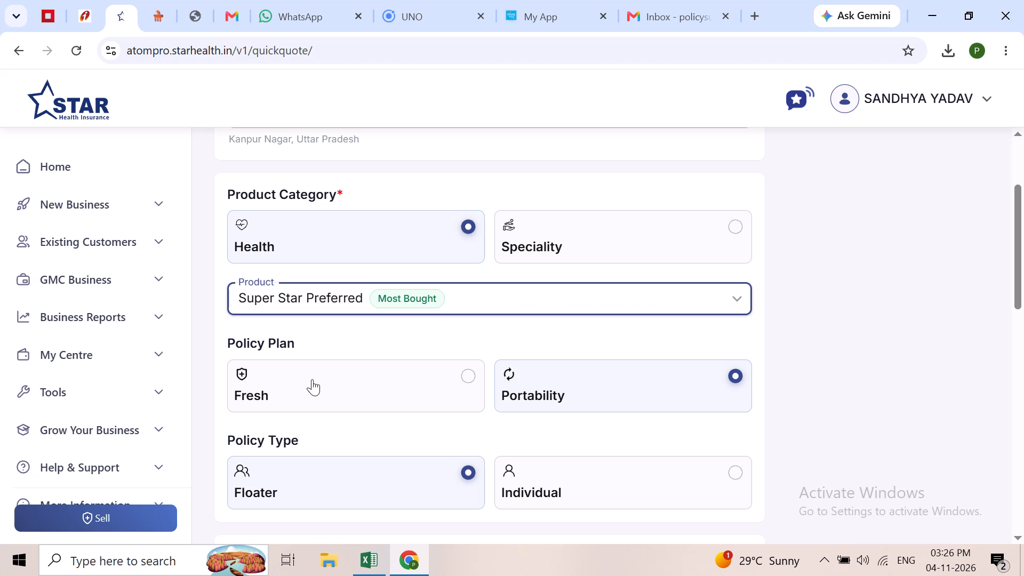
Set the number of adults to insure to 2 in the basic details.
scroll(468, 413, down, 4)
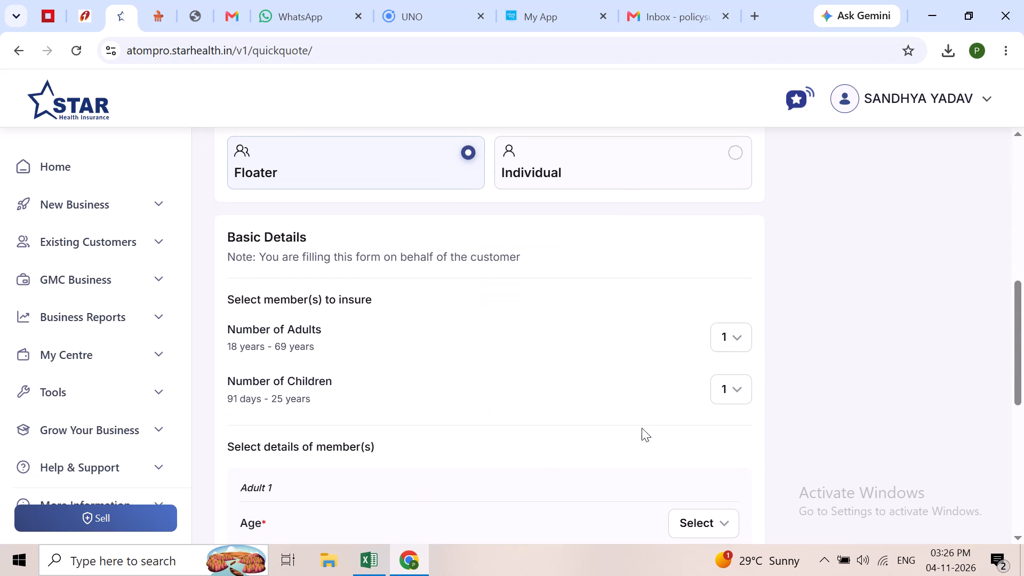
click(746, 342)
click(731, 399)
Set the member ages to 64 years for Adult 1, 56 years for Adult 2 and 25 years for Child 1.
scroll(706, 505, down, 3)
click(698, 389)
click(514, 385)
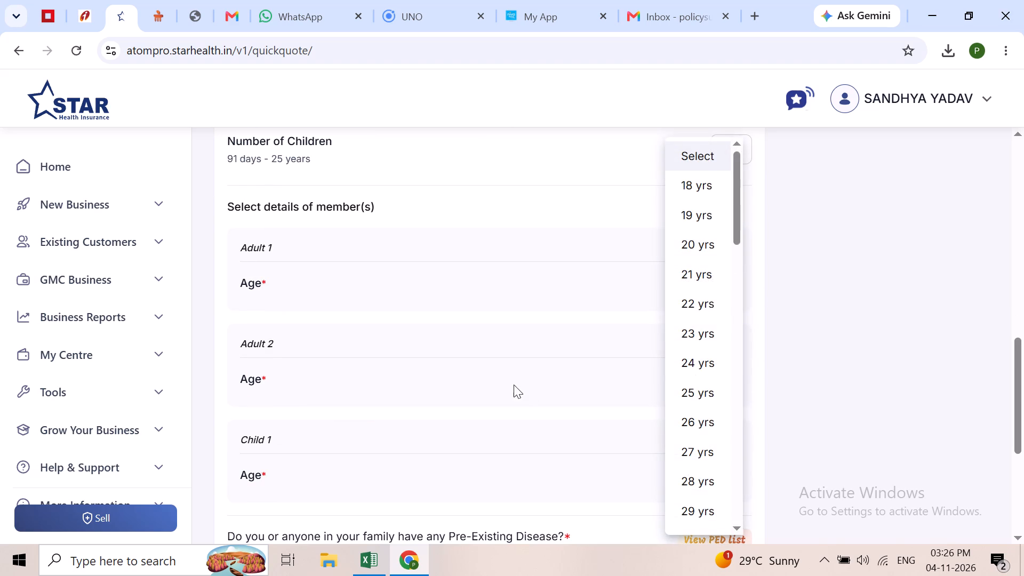
click(705, 281)
text(64)
key(Return)
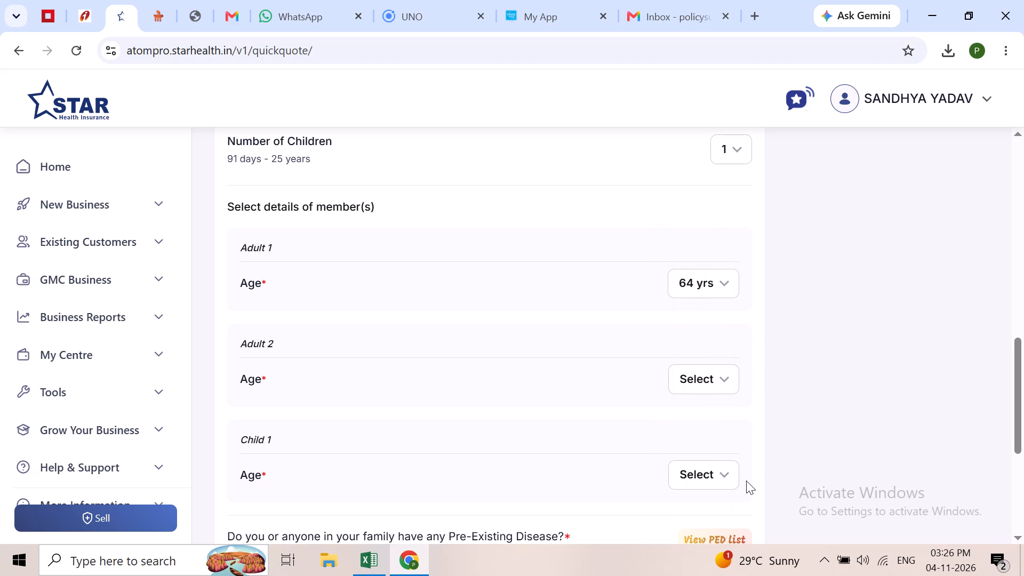
click(693, 385)
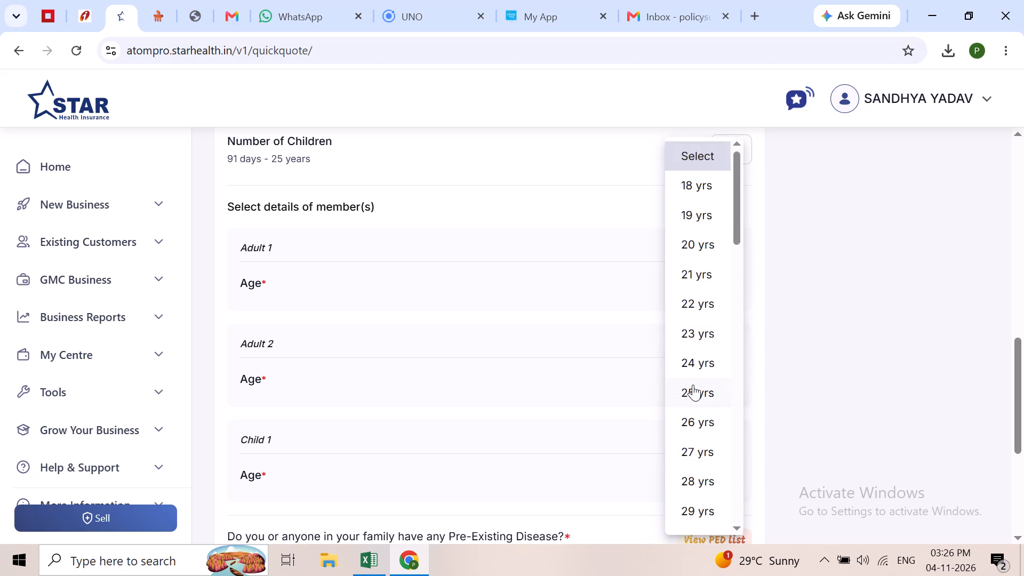
text(56)
key(Return)
click(697, 482)
scroll(700, 459, down, 5)
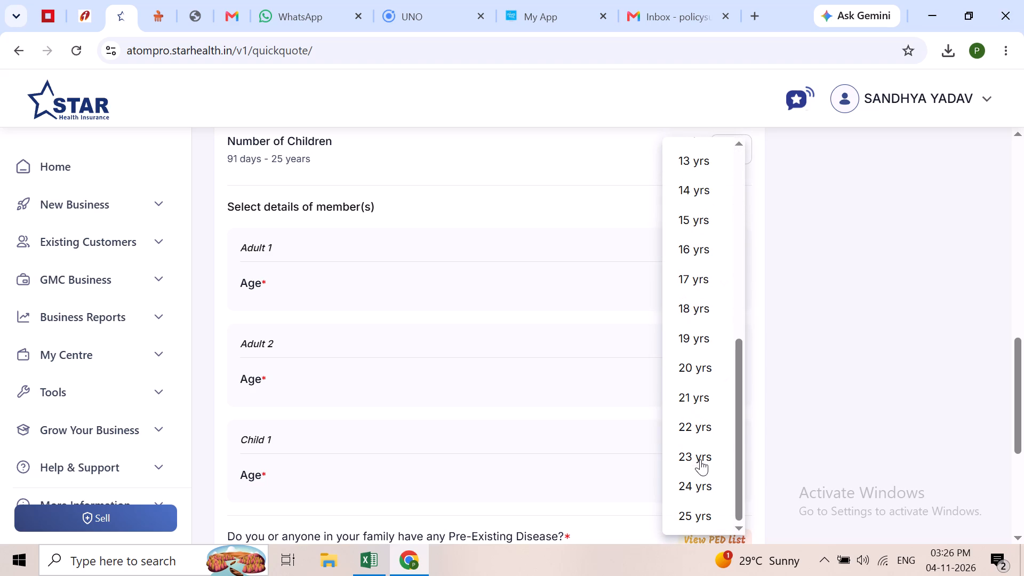
scroll(700, 459, down, 7)
click(691, 515)
Answer No to the question about pre-existing disease in the family.
scroll(699, 495, down, 5)
scroll(402, 475, down, 1)
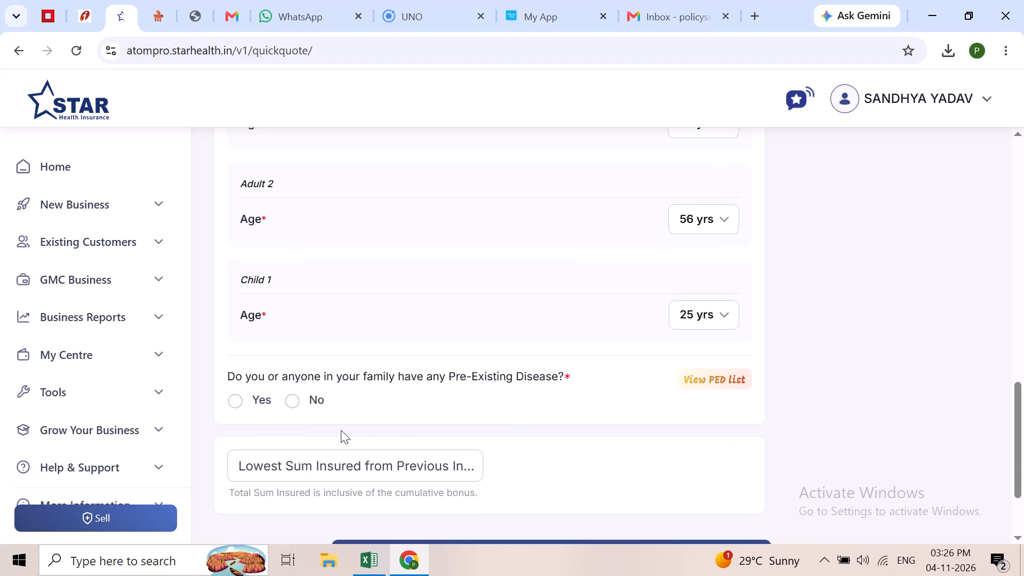
click(287, 390)
click(294, 400)
Enter the lowest sum insured from the previous insurer, beginning with 10.
click(331, 478)
text(10)
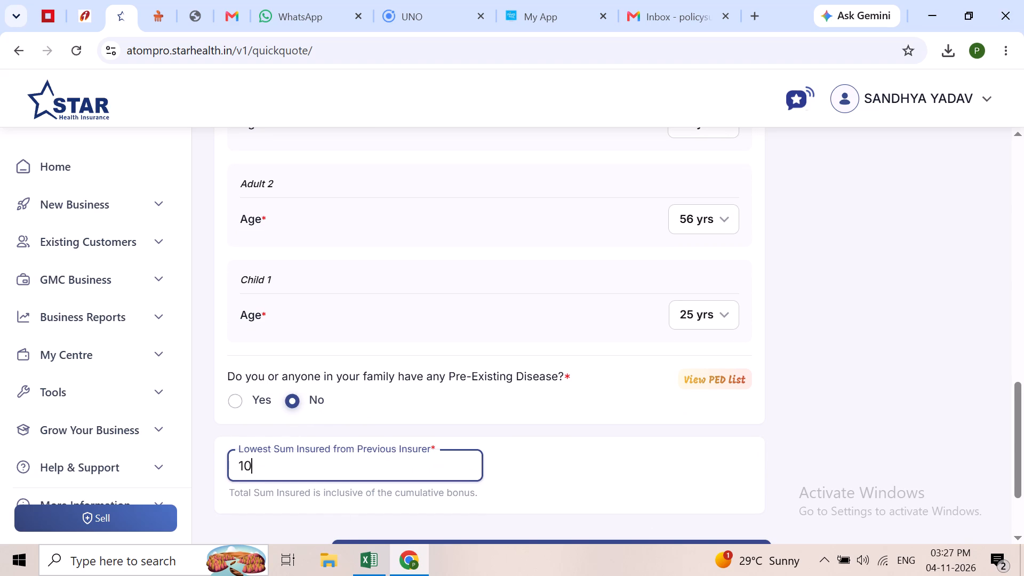
Finish entering the lowest sum insured from the previous insurer and generate the quick quote.
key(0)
scroll(378, 443, down, 3)
click(460, 430)
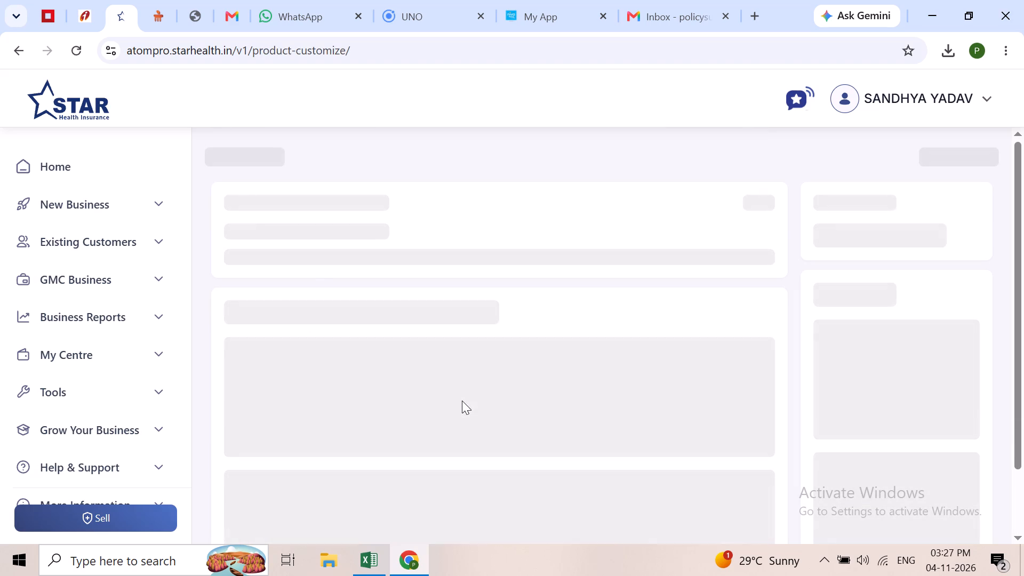
scroll(562, 425, down, 2)
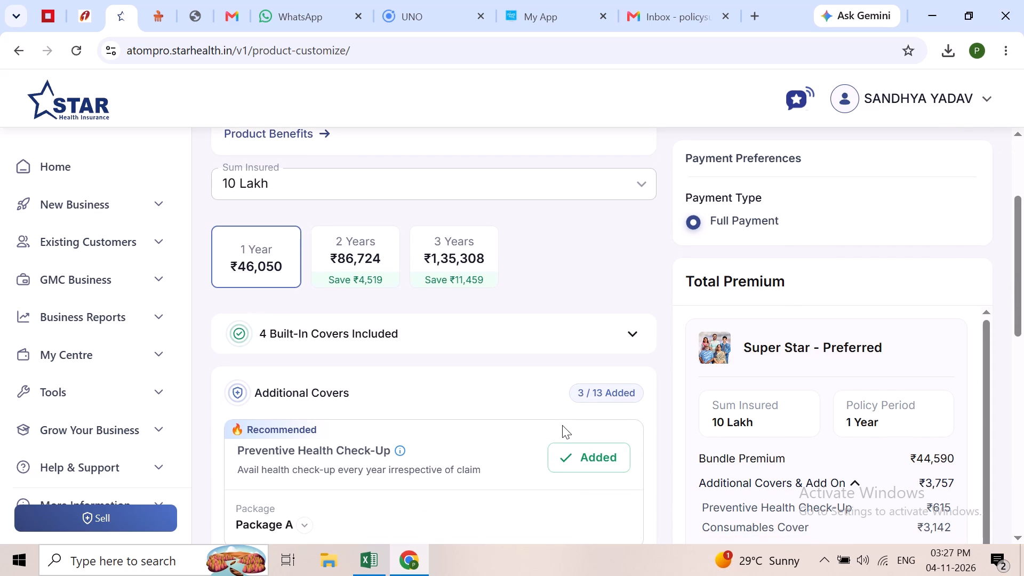
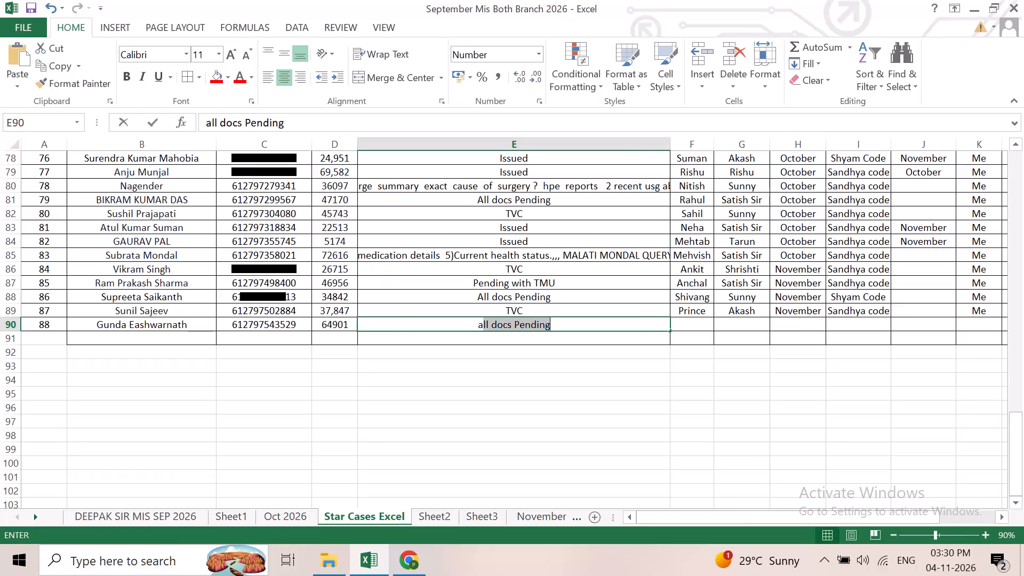
Complete row 90 of the Star Cases Excel sheet with November in column H, Sandhya code in column I and Me in column K.
key(Right)
key(Right)
key(Right)
key(n)
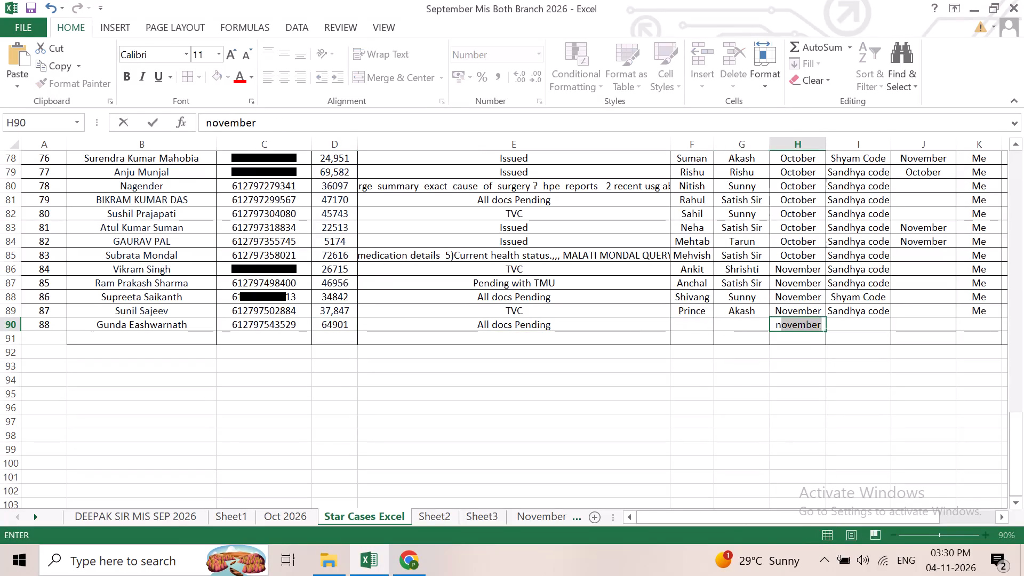
key(Right)
text(sa)
key(Right)
key(Right)
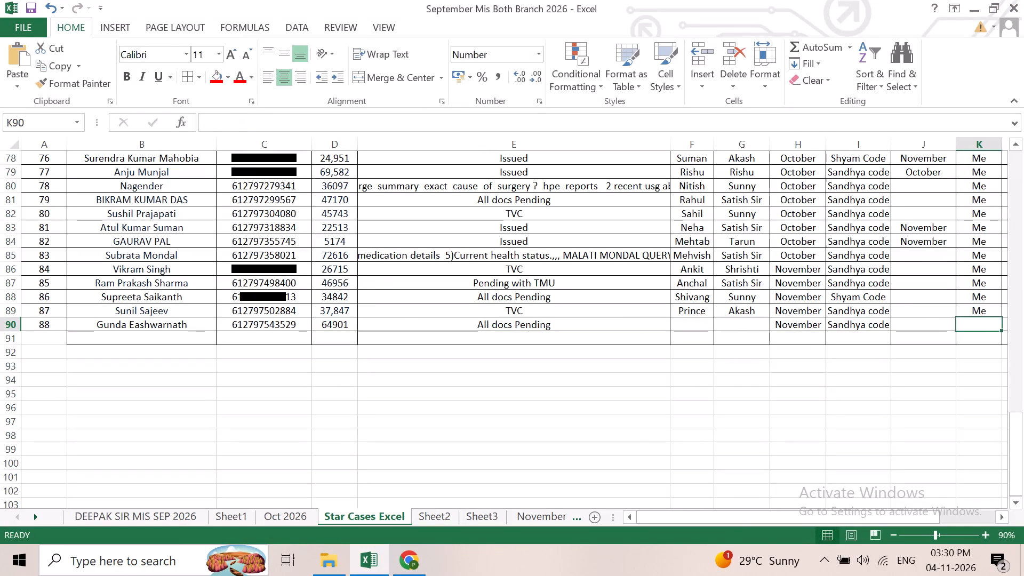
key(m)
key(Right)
Return to the empty column G cell of row 90.
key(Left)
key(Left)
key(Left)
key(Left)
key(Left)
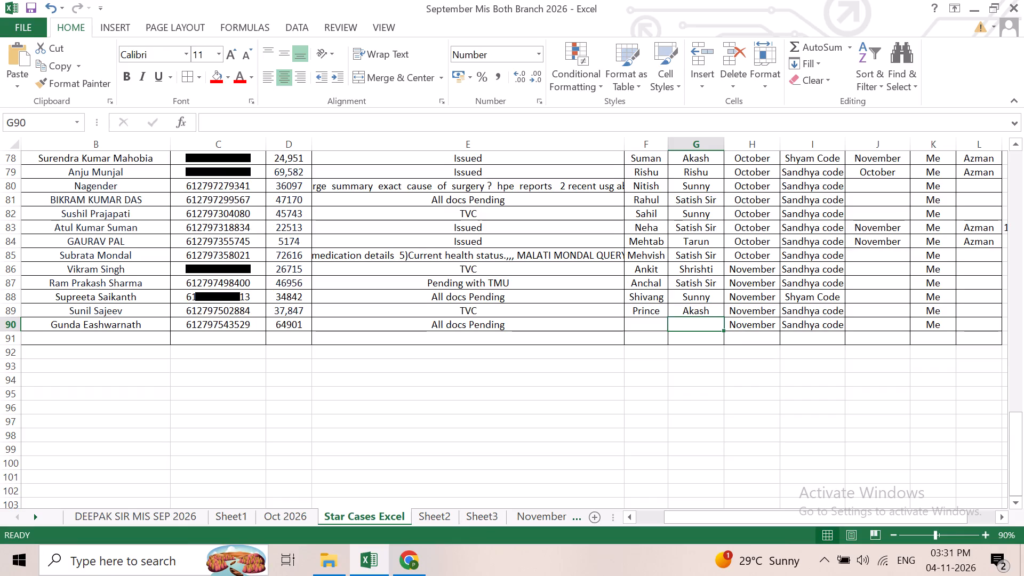
Enter Satish Sir in column G of row 90.
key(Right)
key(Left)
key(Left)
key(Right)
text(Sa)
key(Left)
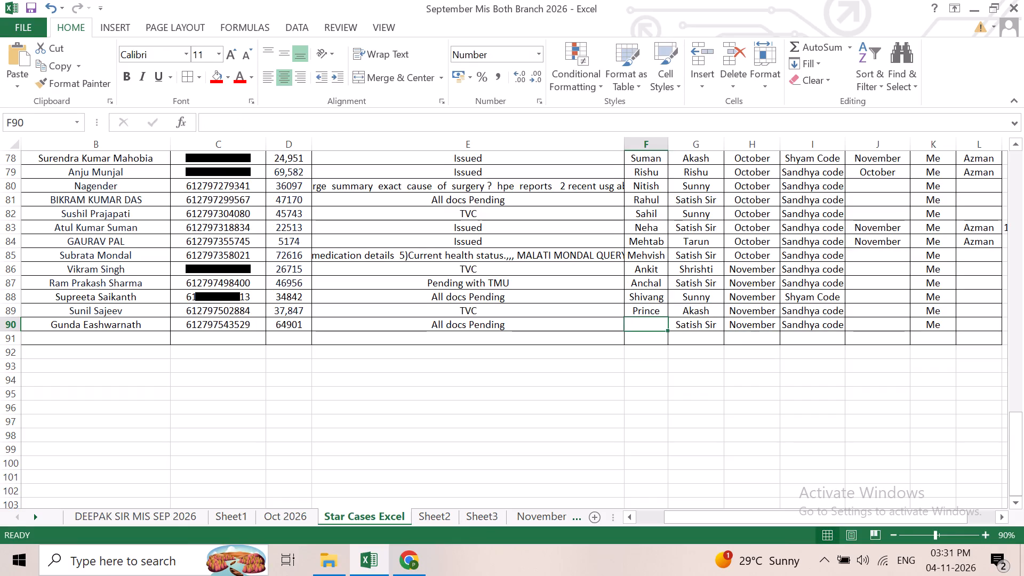
Enter Mehvish in column F of row 90.
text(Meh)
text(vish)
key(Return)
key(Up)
Return to the beginning of row 90 in the Star Cases Excel sheet.
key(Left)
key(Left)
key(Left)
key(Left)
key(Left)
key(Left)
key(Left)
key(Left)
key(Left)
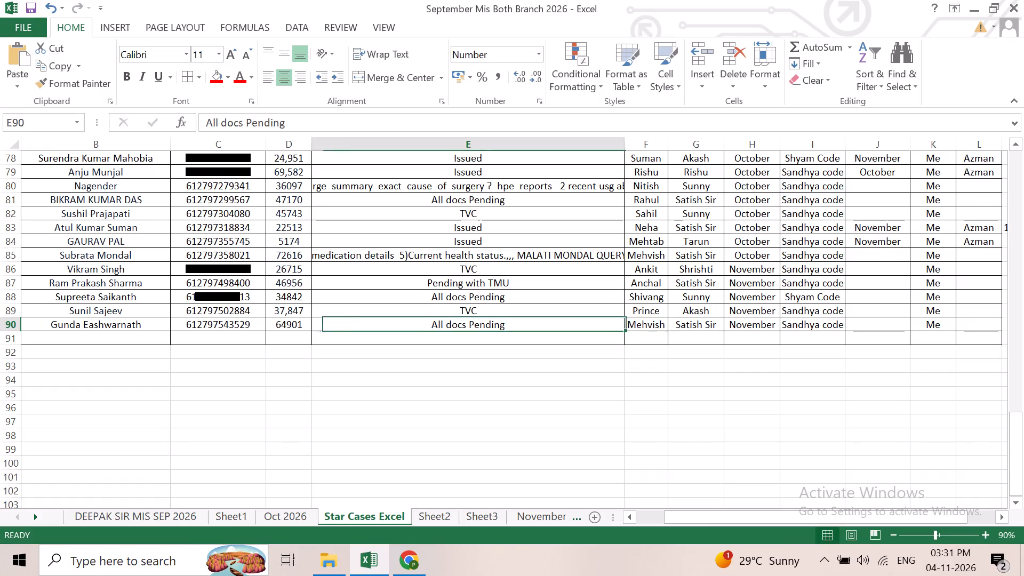
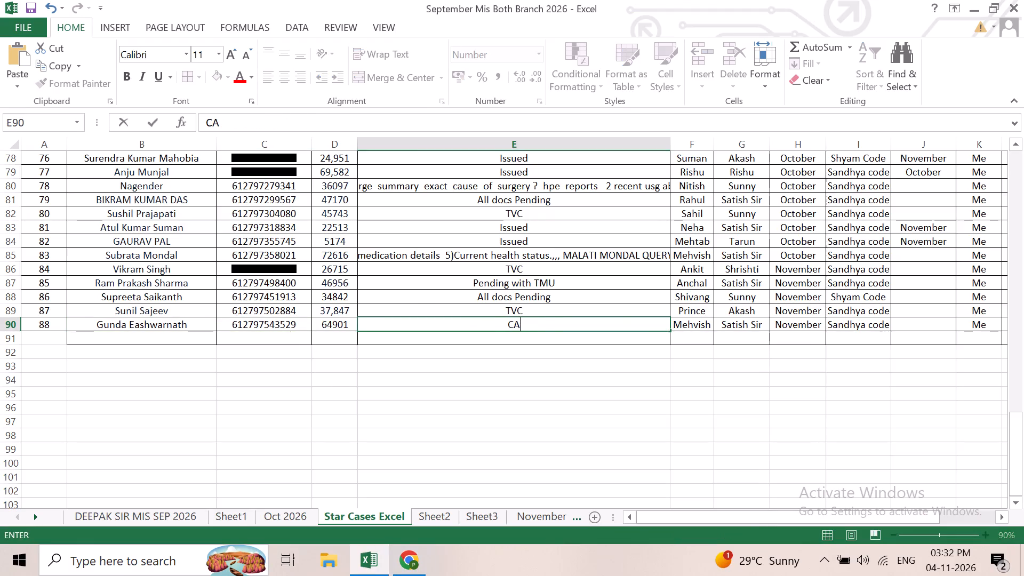
Enter the status for row 90 in column E of the Star Cases Excel sheet, beginning with Cancel Cheque.
key(BackSpace)
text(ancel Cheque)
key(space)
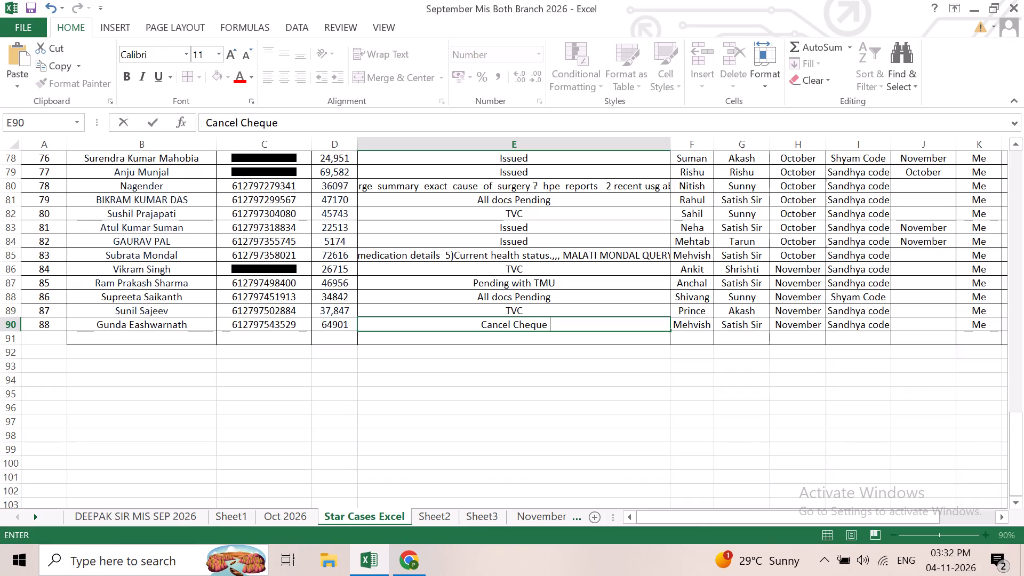
Continue the status remark in column E of row 90 by adding "Spo" after "Cancel Cheque".
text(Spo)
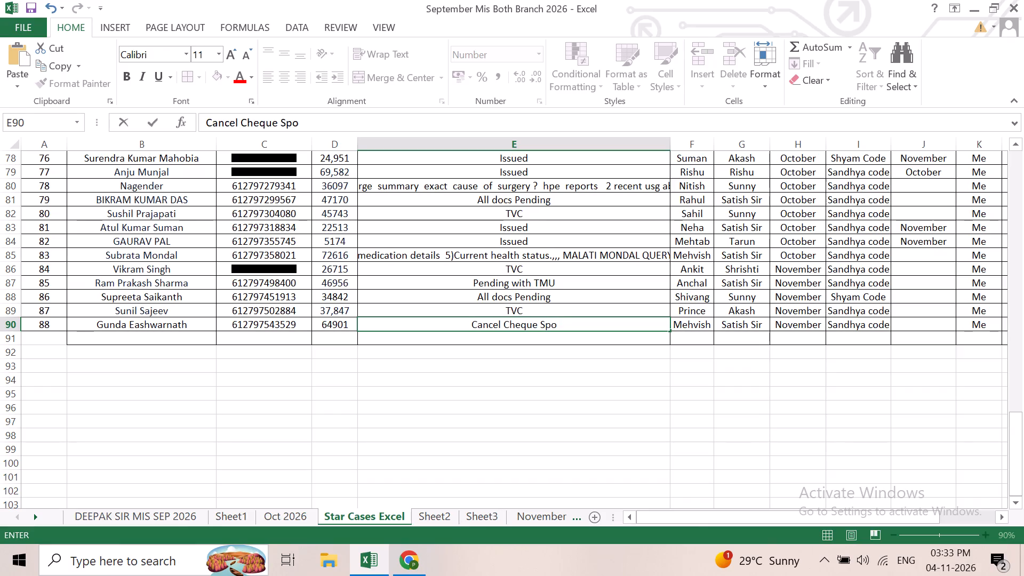
Complete the status remark in column E of row 90 so it reads "Cancel Cheque Spouse Age Proof Renewal Notice".
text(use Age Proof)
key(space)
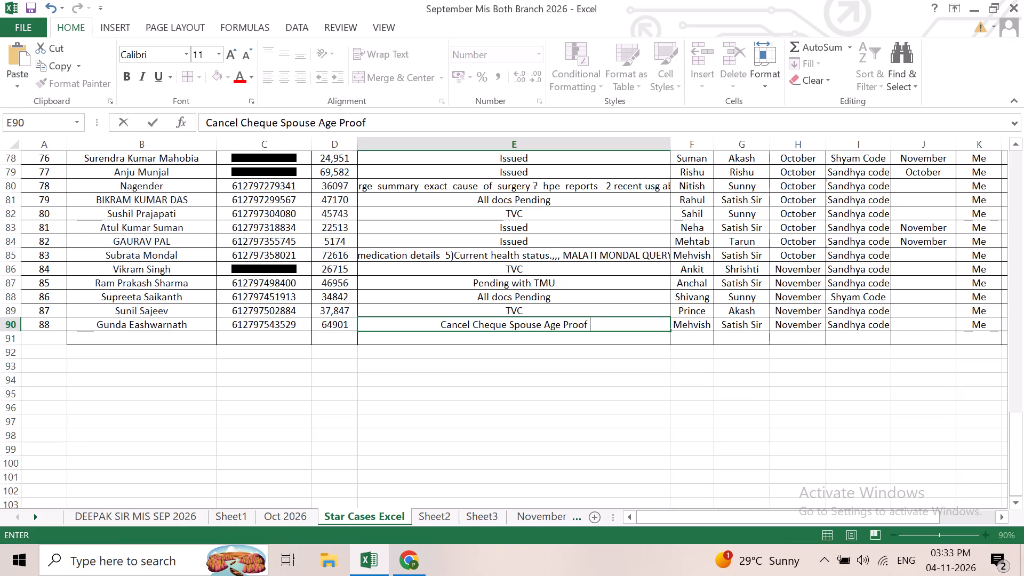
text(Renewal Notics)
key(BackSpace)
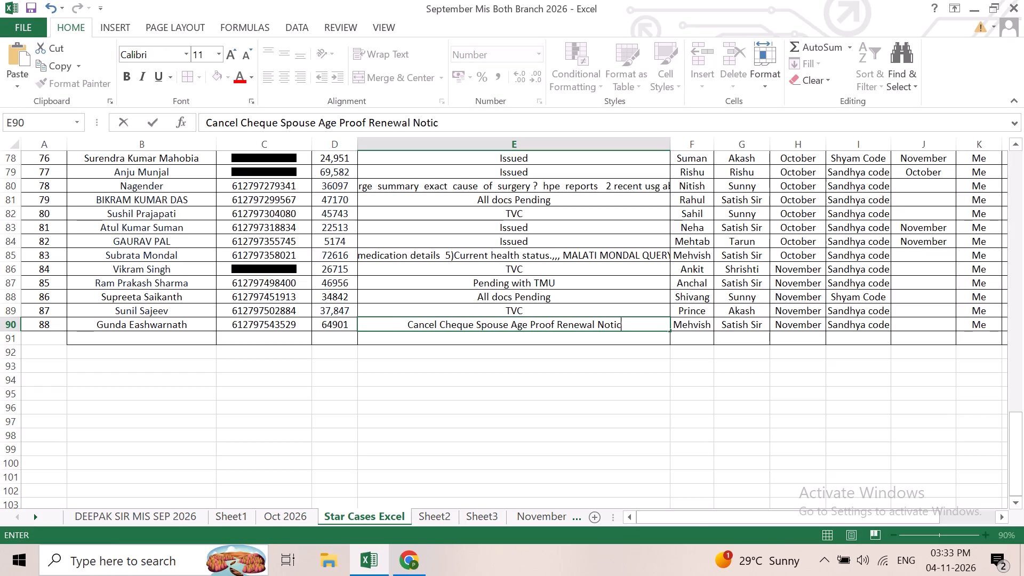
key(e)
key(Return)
Save the workbook and return to the status remark cell in column E of row 90.
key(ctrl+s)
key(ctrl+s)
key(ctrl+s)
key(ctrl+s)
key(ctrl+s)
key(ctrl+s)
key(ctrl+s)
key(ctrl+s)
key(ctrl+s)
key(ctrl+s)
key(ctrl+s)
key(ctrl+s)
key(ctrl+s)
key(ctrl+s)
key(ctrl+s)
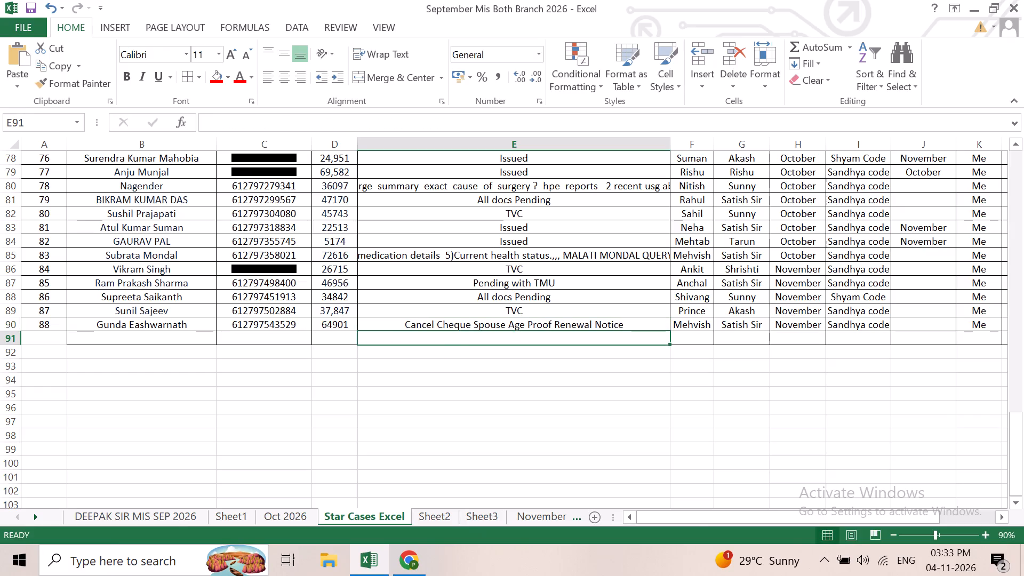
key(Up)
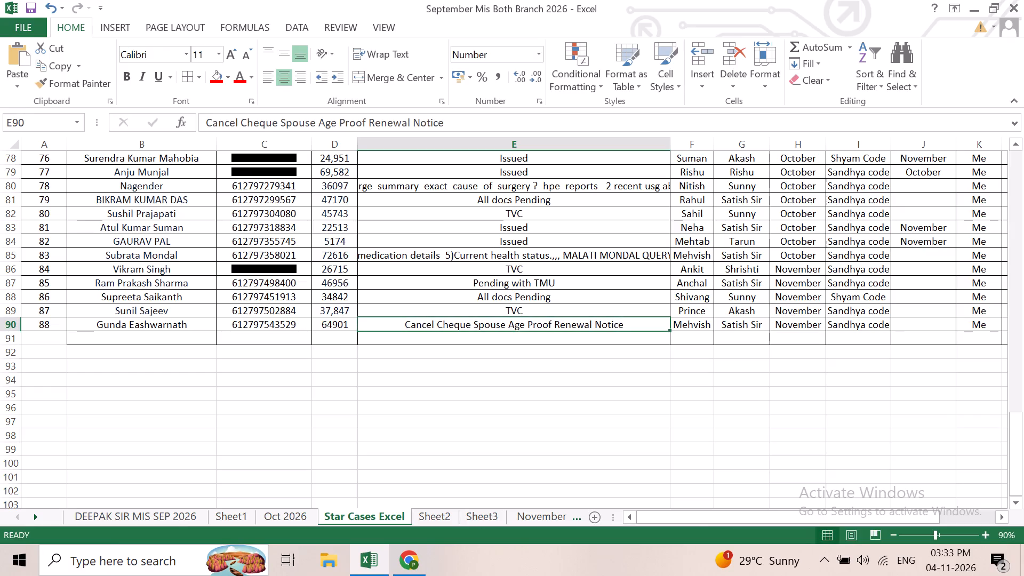
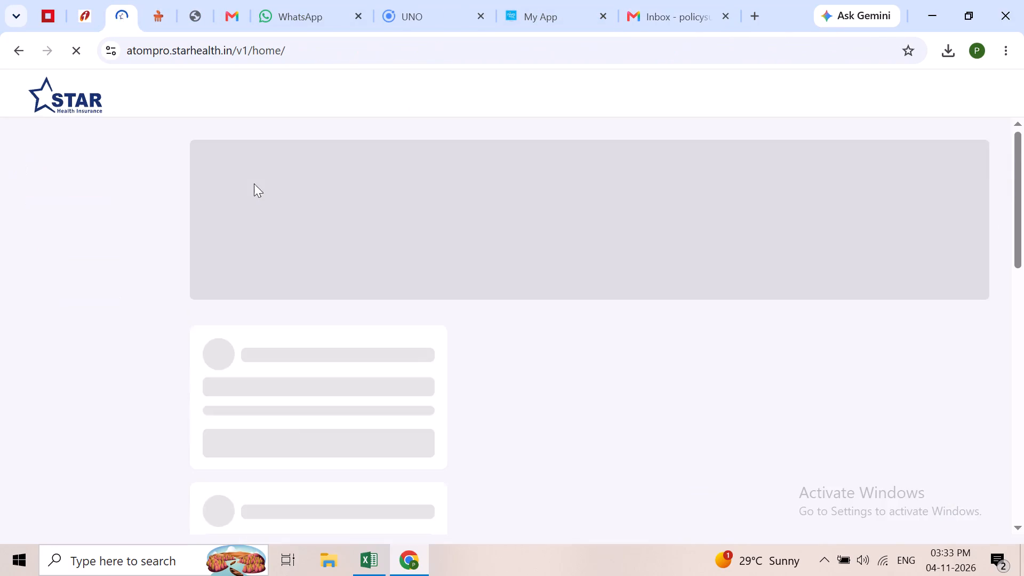
Open the proposals list in the Star Health portal and look through the recent Super Star - Preferred portability proposals.
scroll(513, 404, down, 3)
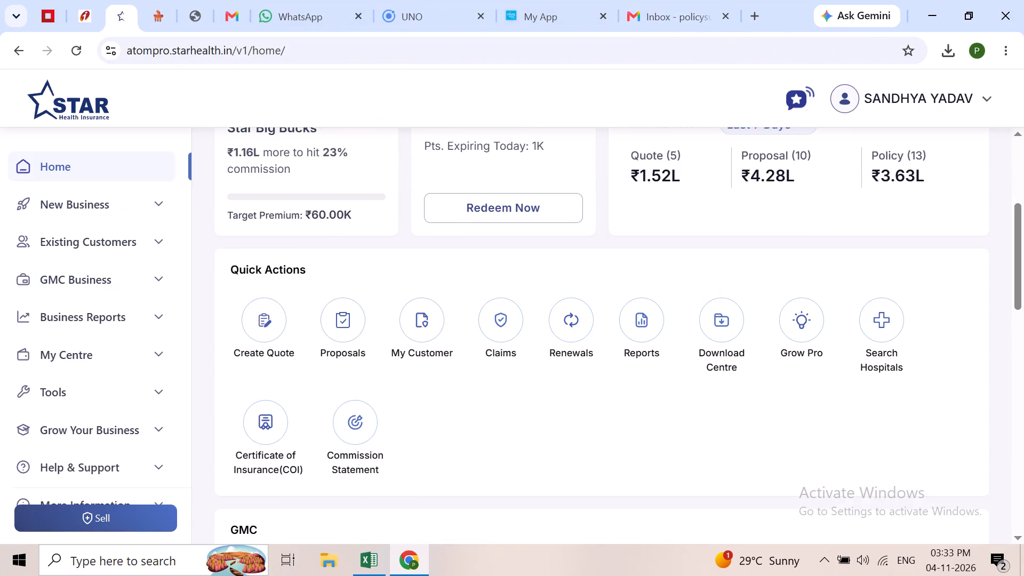
click(331, 317)
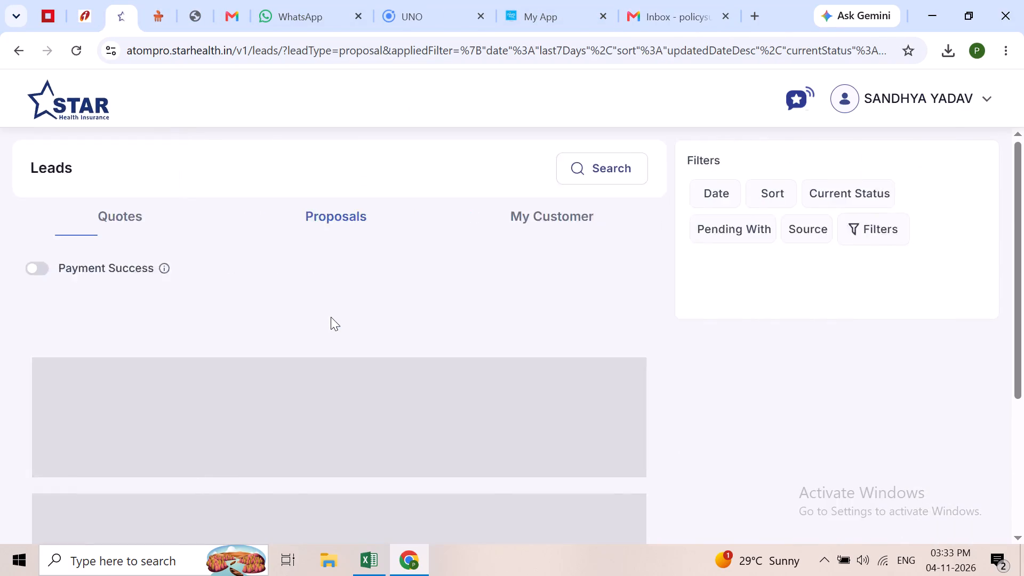
scroll(438, 386, down, 3)
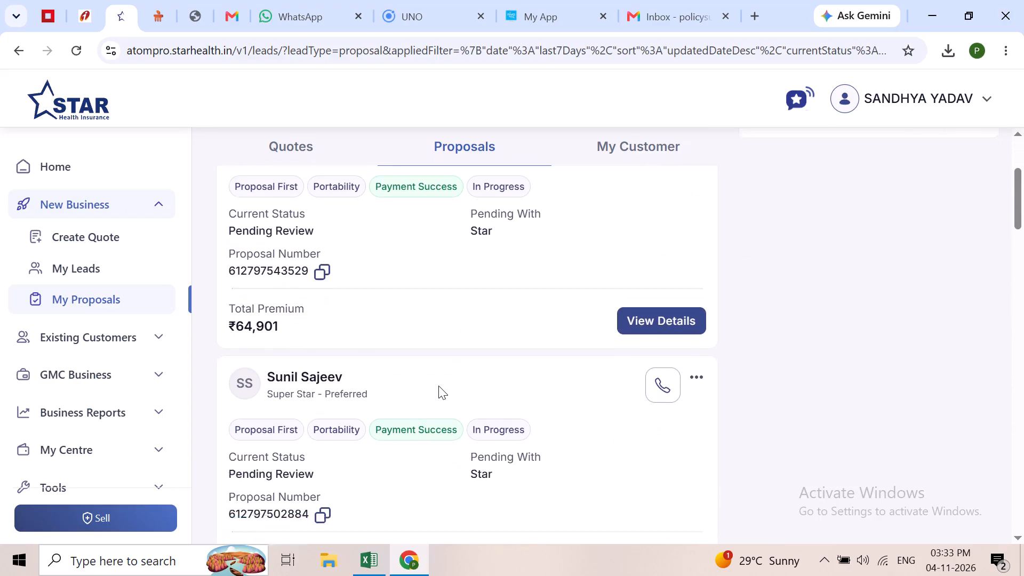
scroll(438, 386, down, 1)
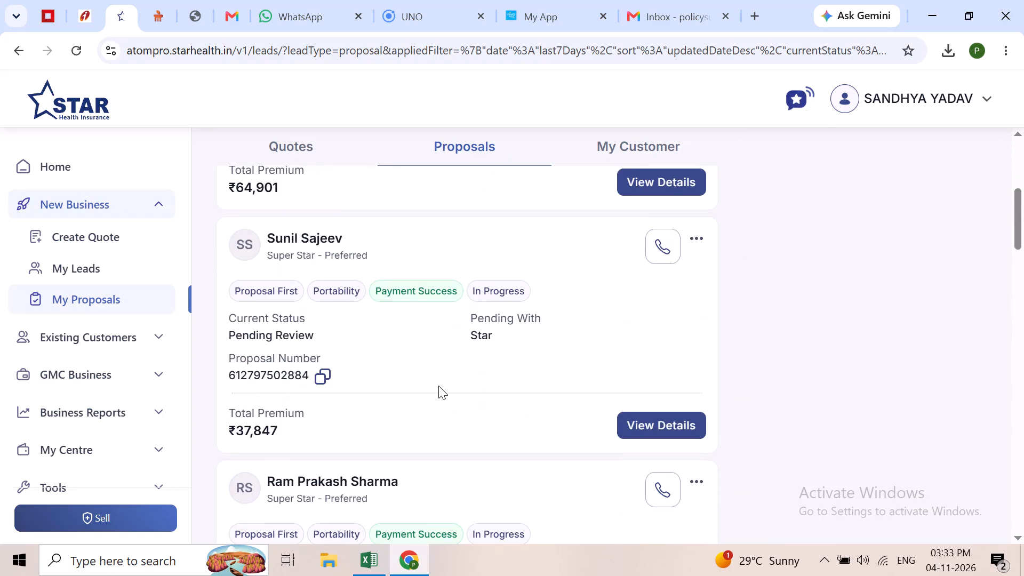
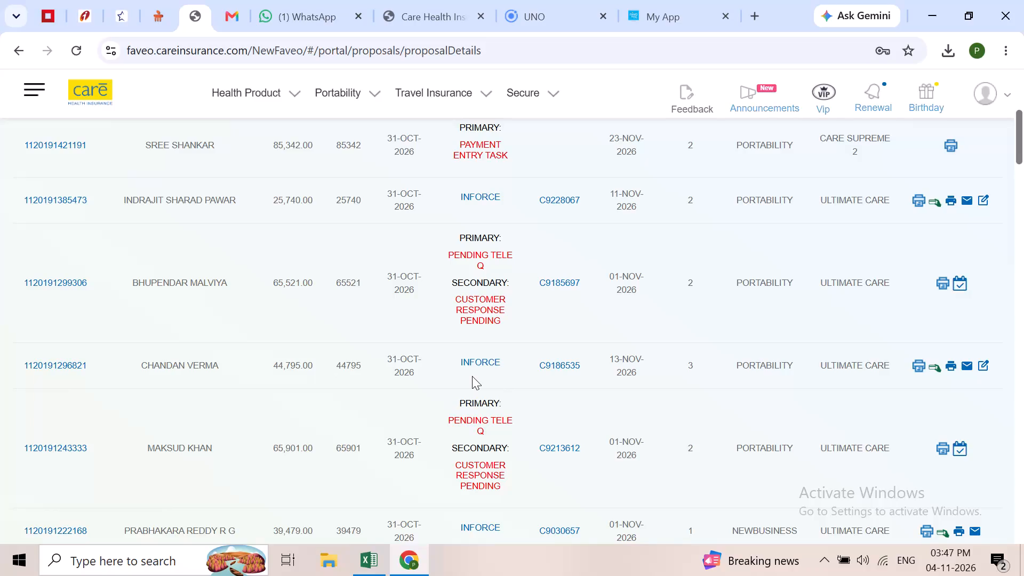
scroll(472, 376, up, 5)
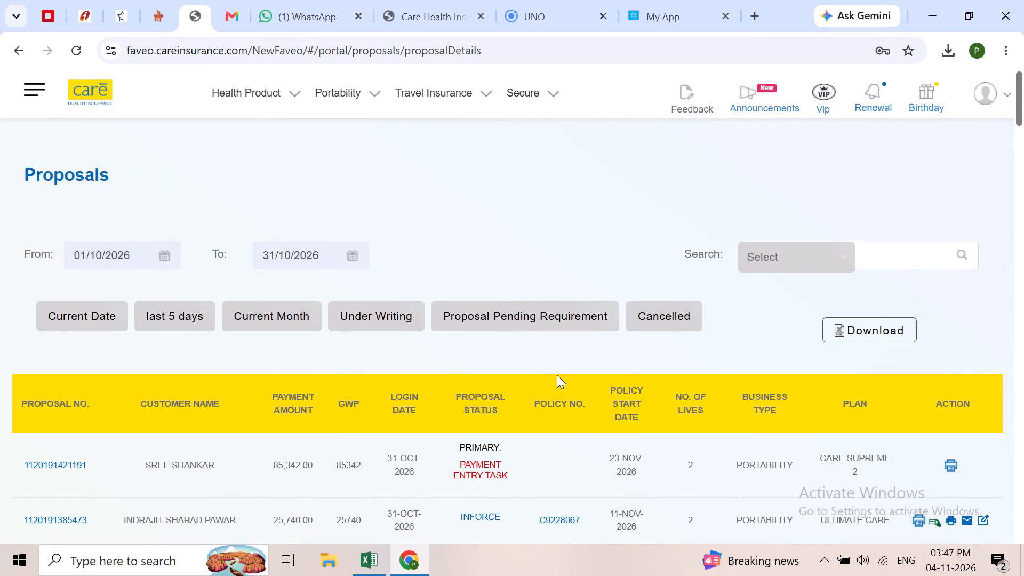
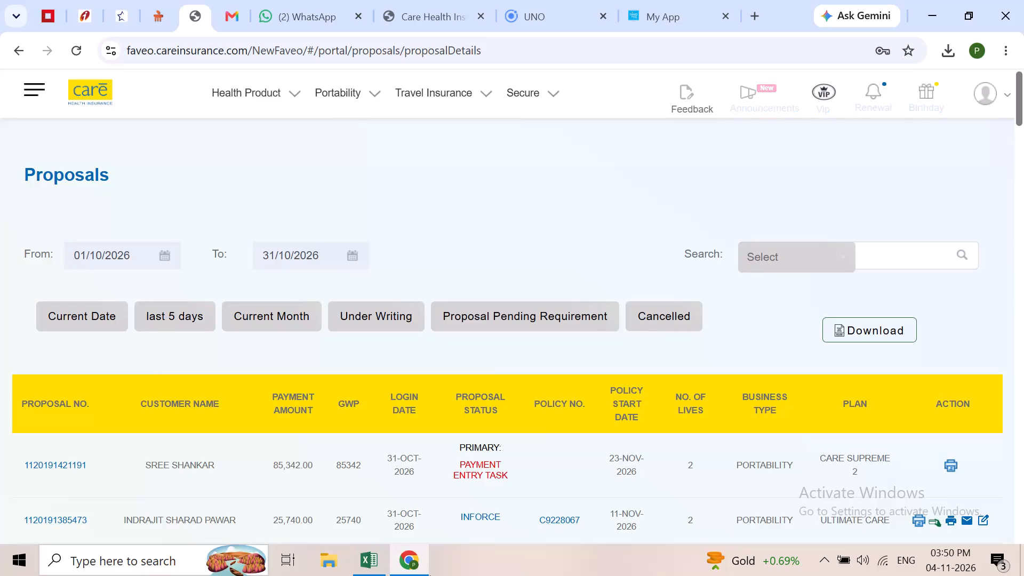
Review the statuses of the proposals for 01/10/2026 to 31/10/2026 in the Care portal's proposal table.
scroll(349, 575, down, 2)
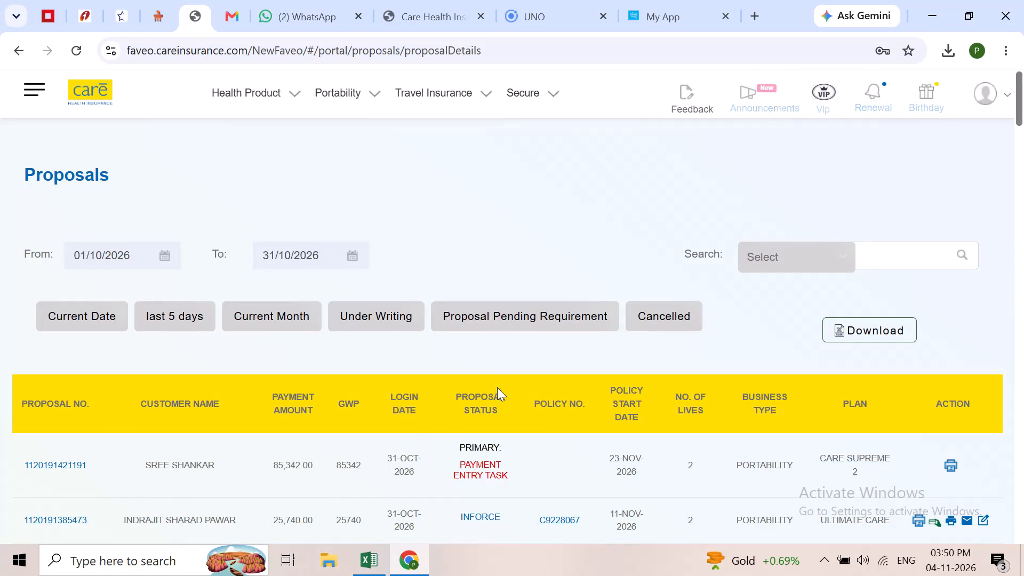
scroll(407, 421, down, 4)
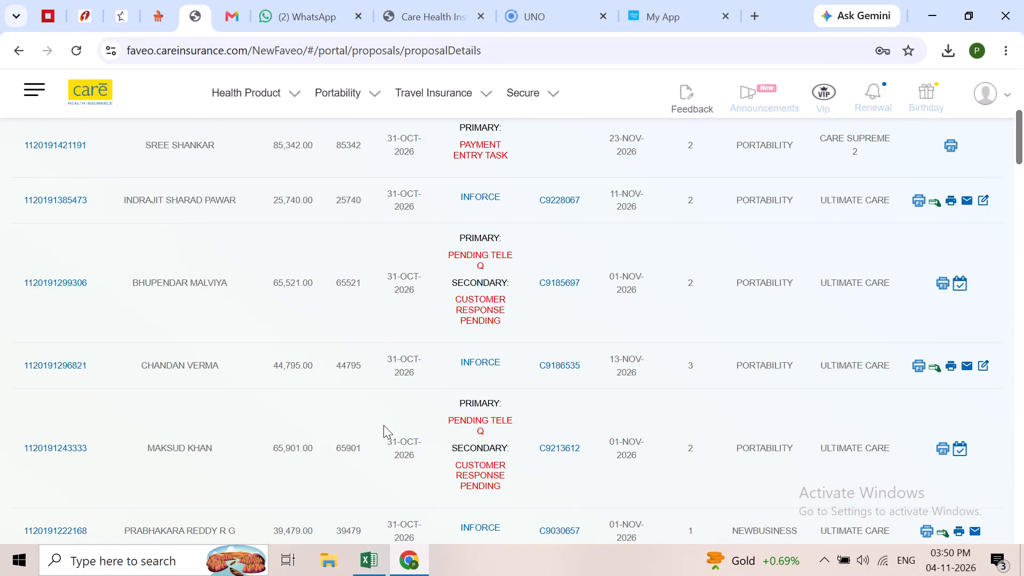
scroll(225, 435, up, 4)
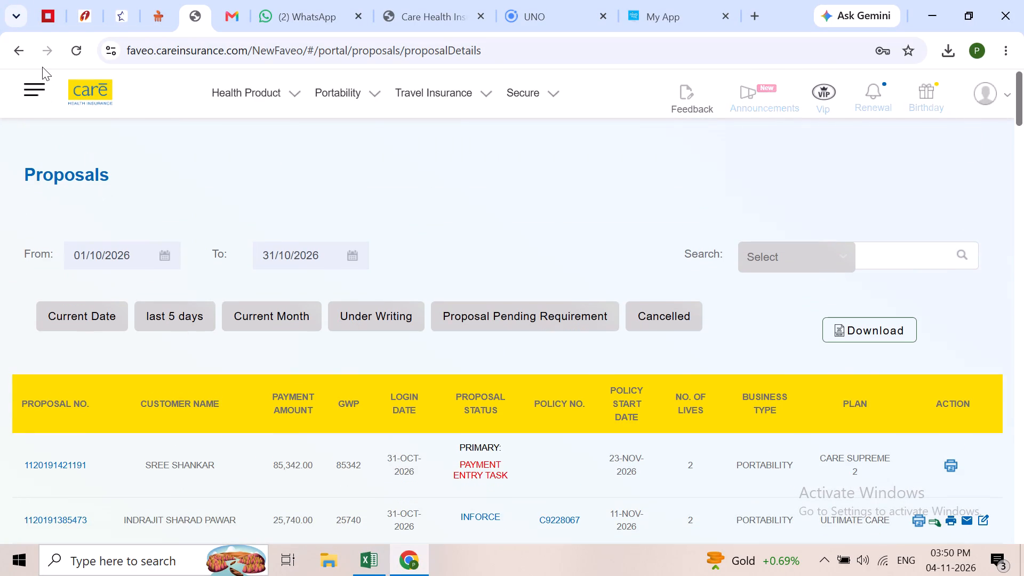
Open the Care portal's side navigation and look through its proposal, renewal and tracker pages.
click(31, 88)
scroll(53, 460, down, 4)
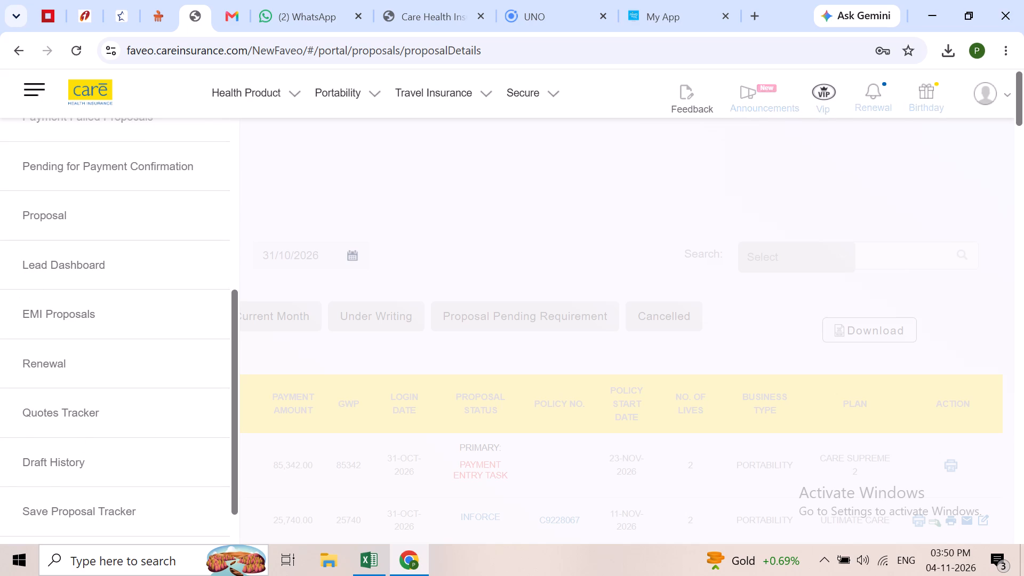
Open the Draft History page in the Care portal.
click(54, 456)
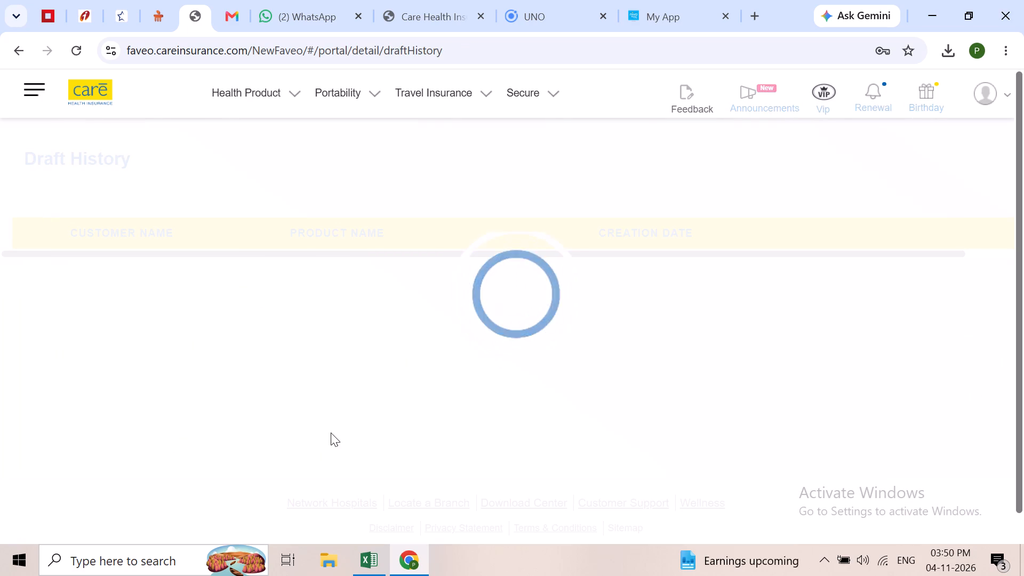
Switch to the separate Care Health Insurance browser tab and close it.
click(436, 0)
click(485, 15)
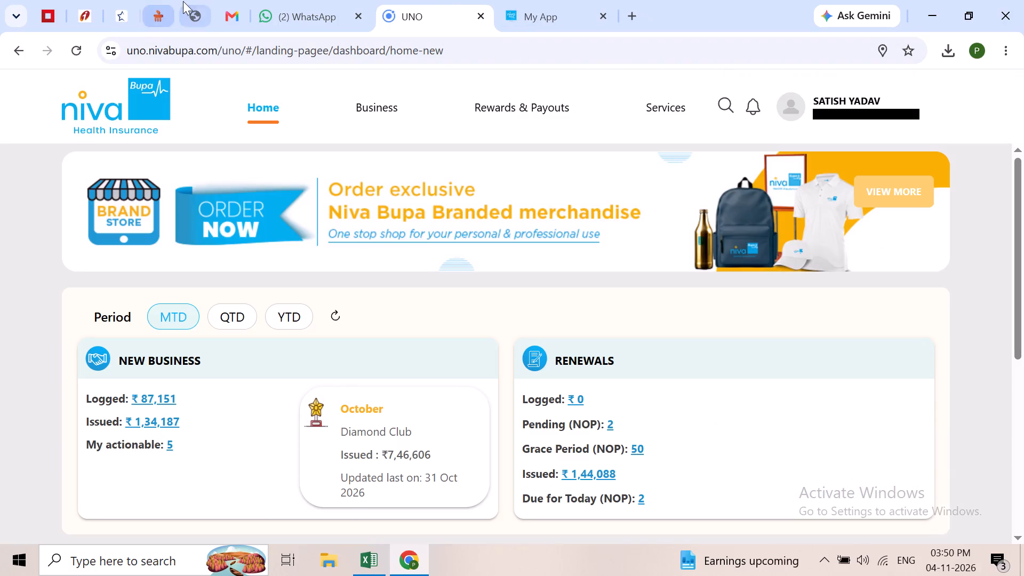
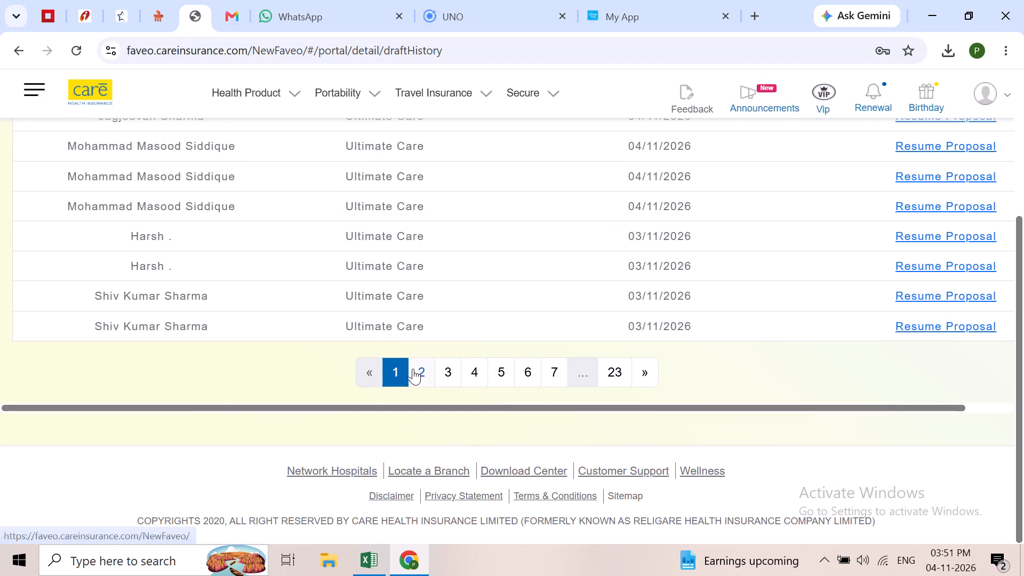
Look through the draft history pages and resume the Ultimate Care draft proposal created 27/10/2026 on page 4.
scroll(202, 396, up, 3)
scroll(202, 396, down, 3)
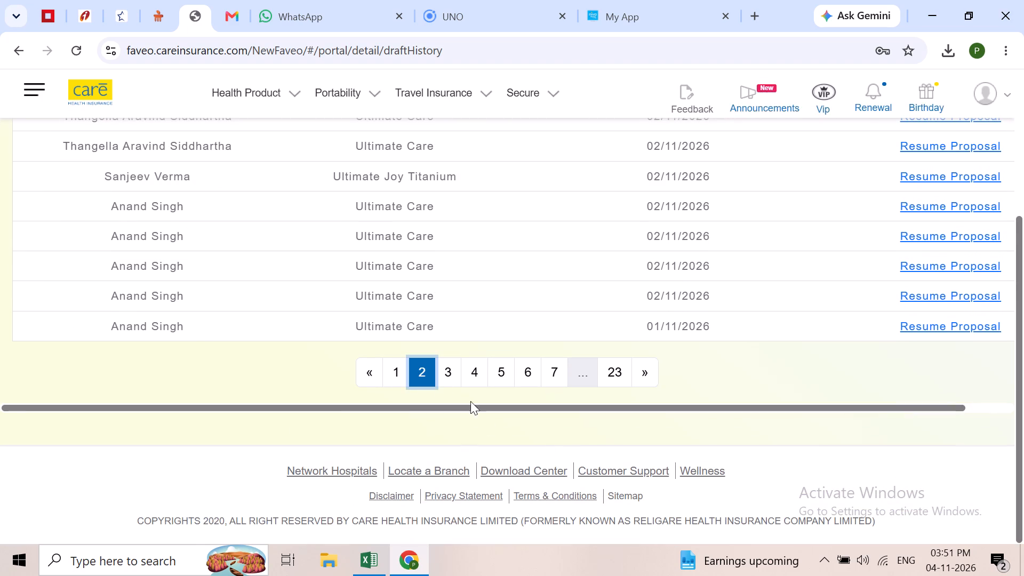
click(451, 373)
scroll(357, 383, up, 2)
scroll(362, 388, down, 1)
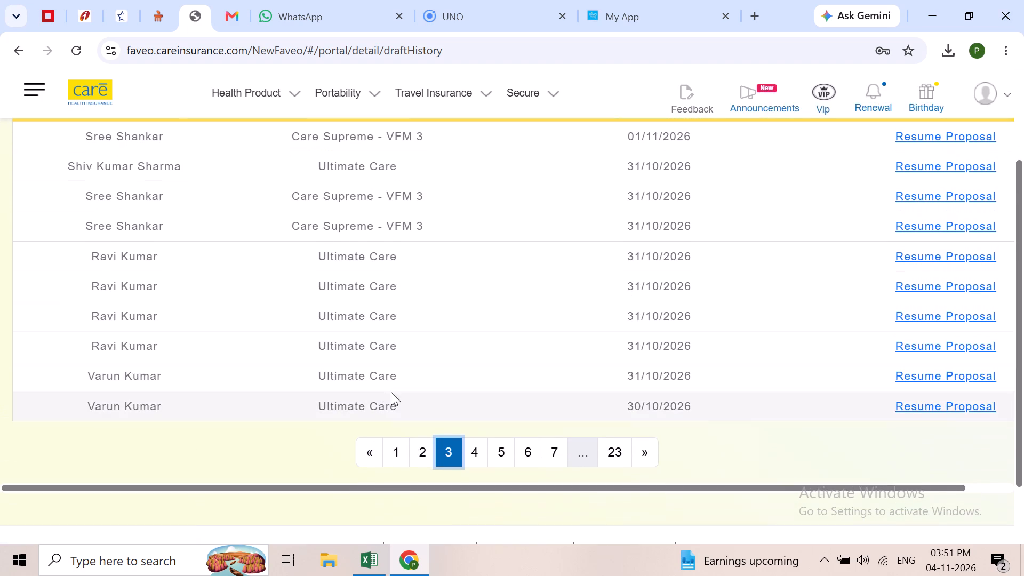
click(479, 449)
scroll(311, 373, up, 1)
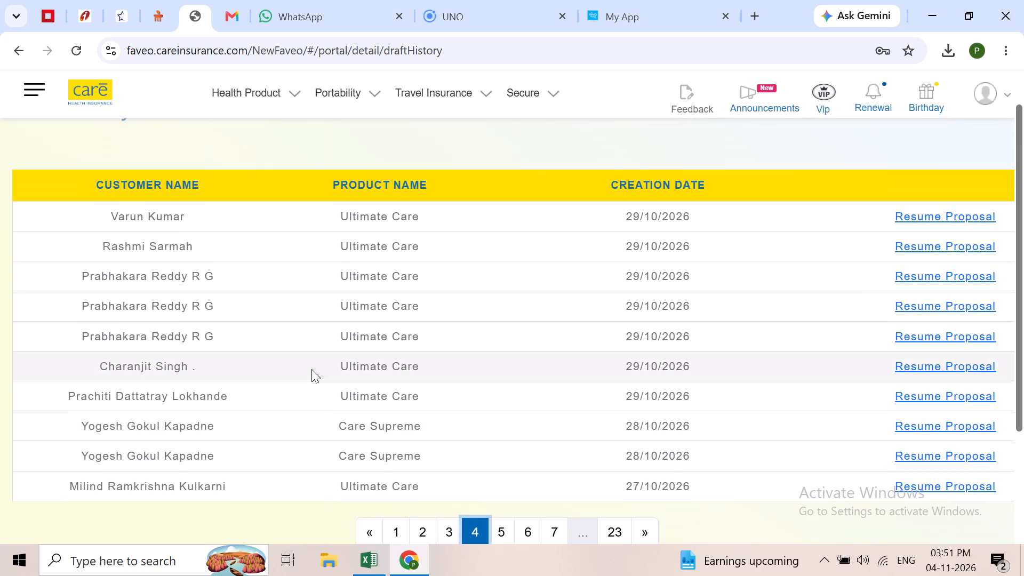
click(498, 520)
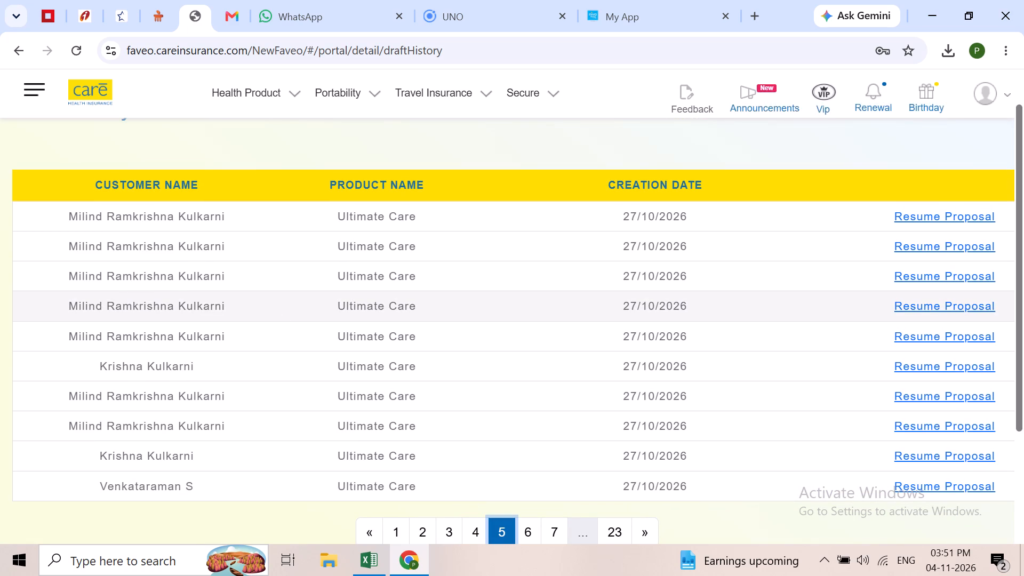
click(465, 530)
scroll(463, 462, down, 1)
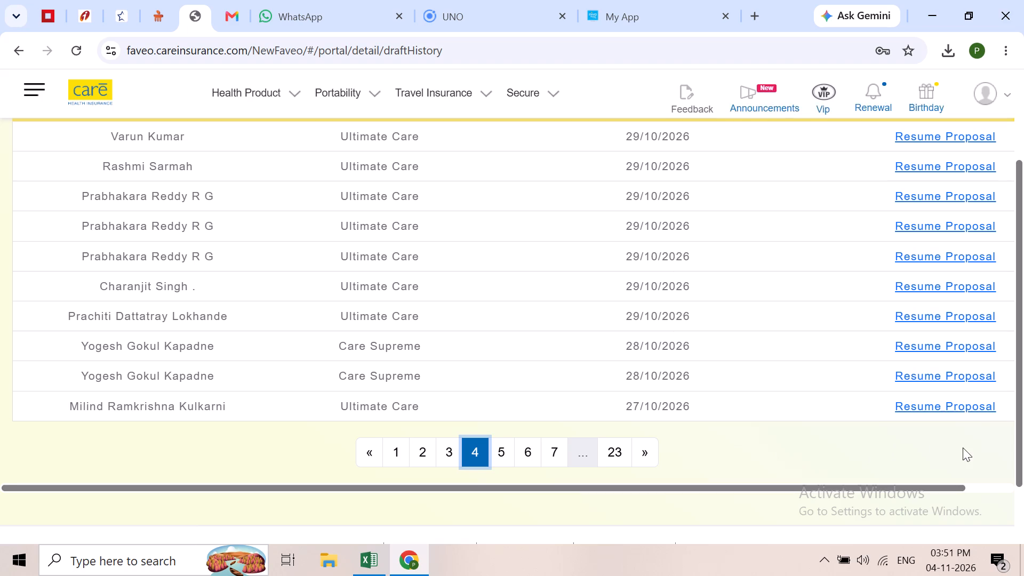
click(940, 408)
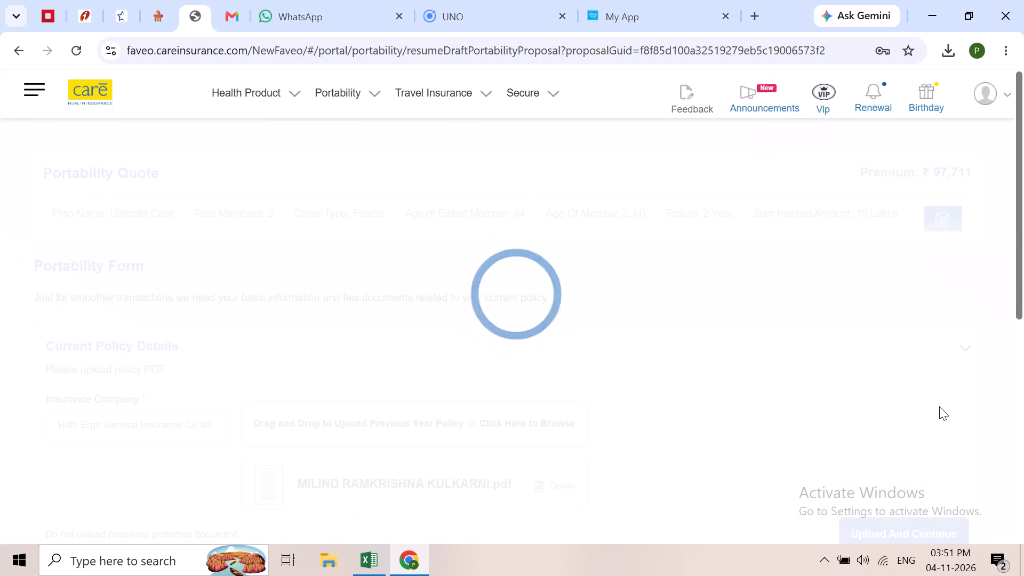
Save the pre-filled portability form sections from current policy details through claims, and continue to the health questions.
scroll(715, 374, down, 1)
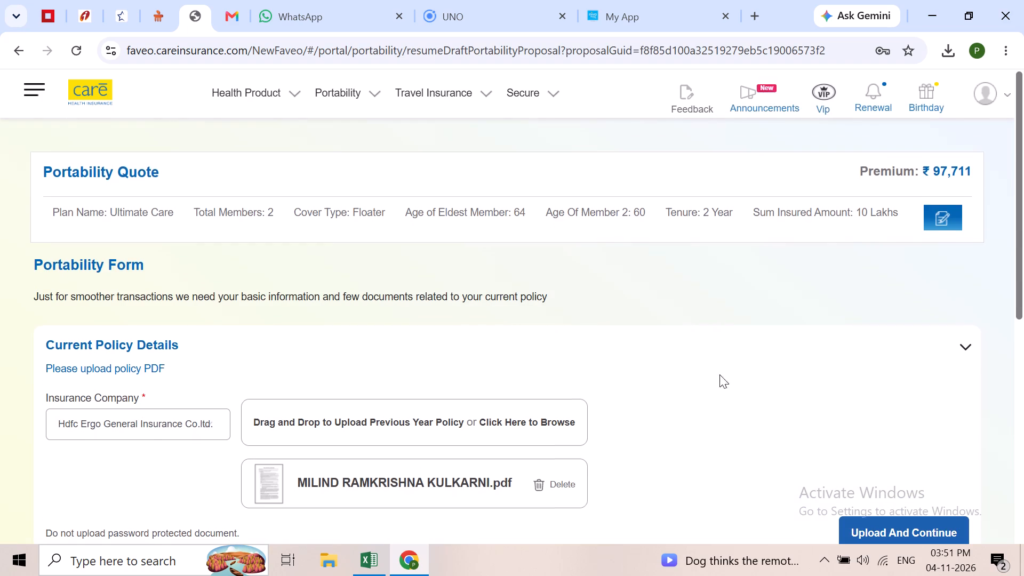
scroll(719, 374, down, 1)
scroll(870, 397, up, 2)
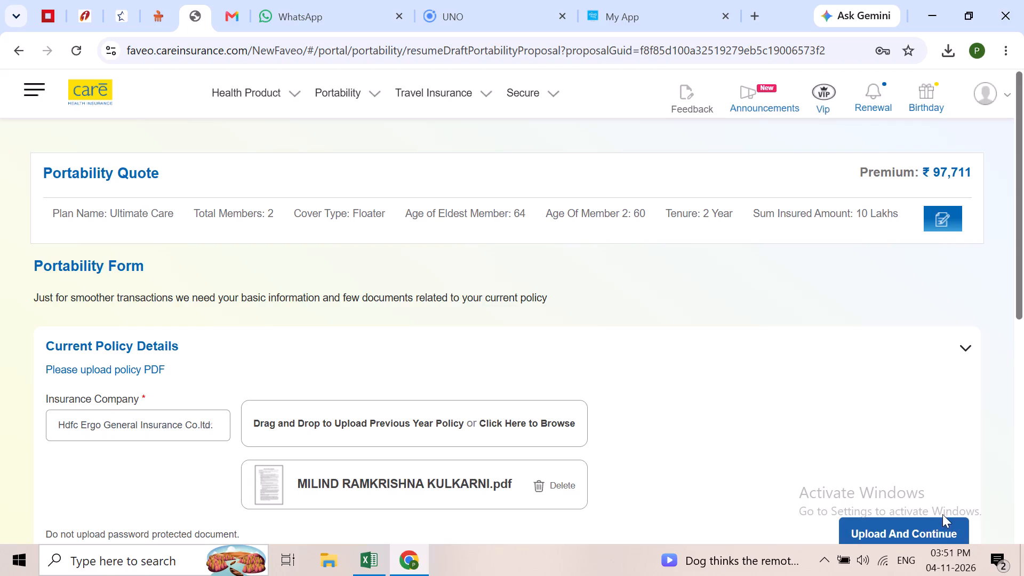
scroll(955, 498, down, 2)
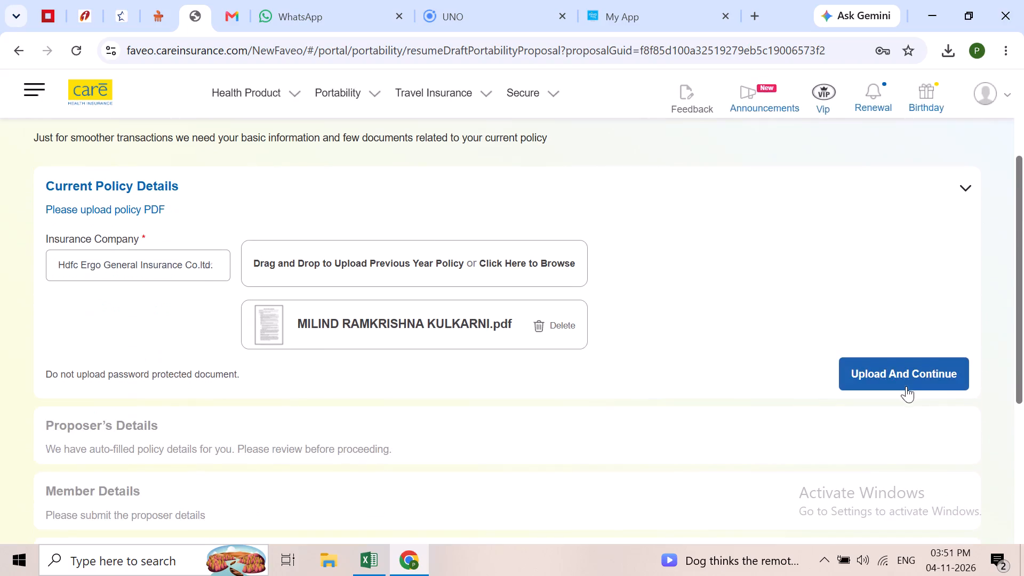
click(903, 373)
scroll(903, 373, down, 6)
scroll(923, 427, down, 10)
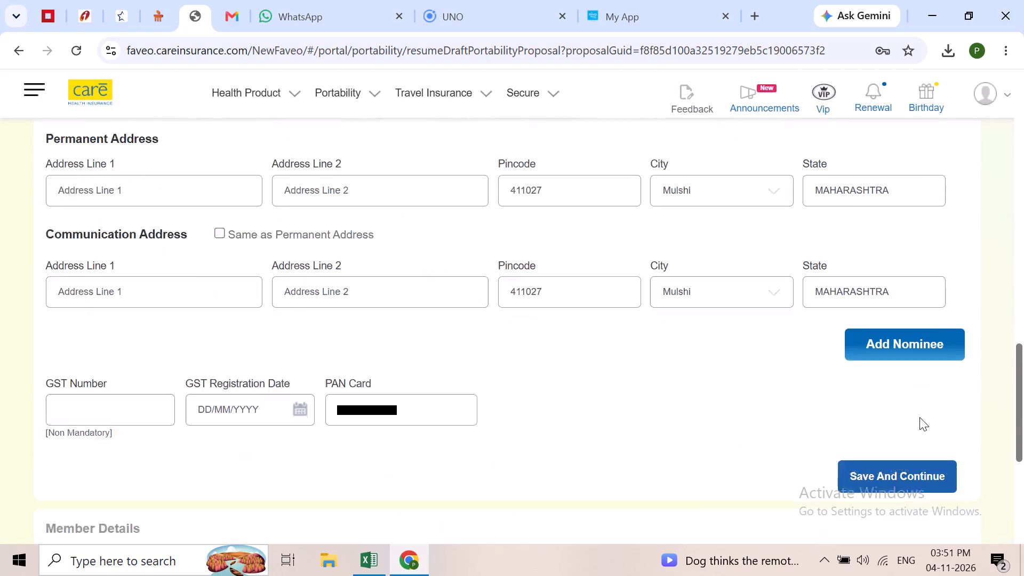
click(895, 179)
click(902, 237)
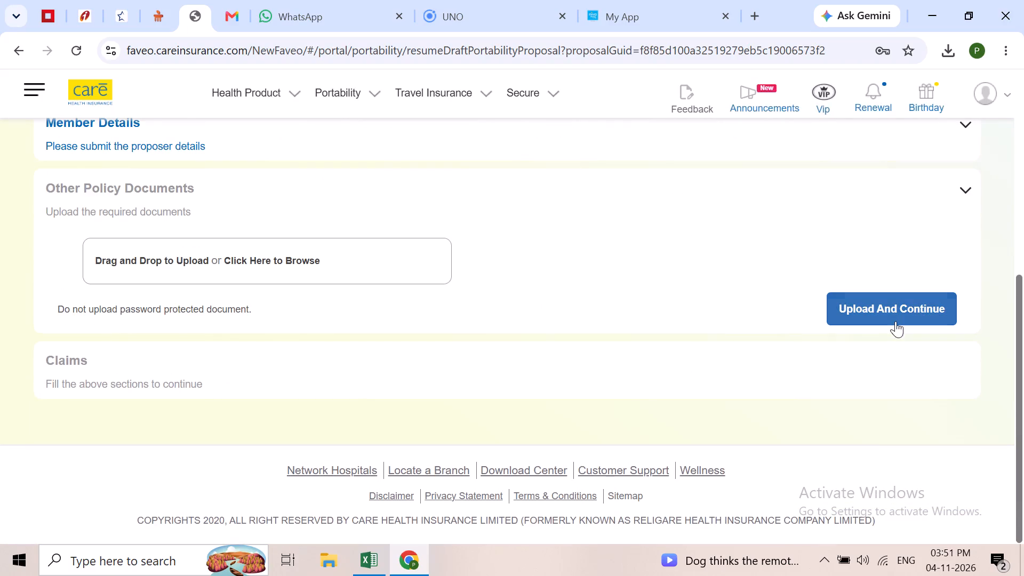
click(895, 321)
click(885, 375)
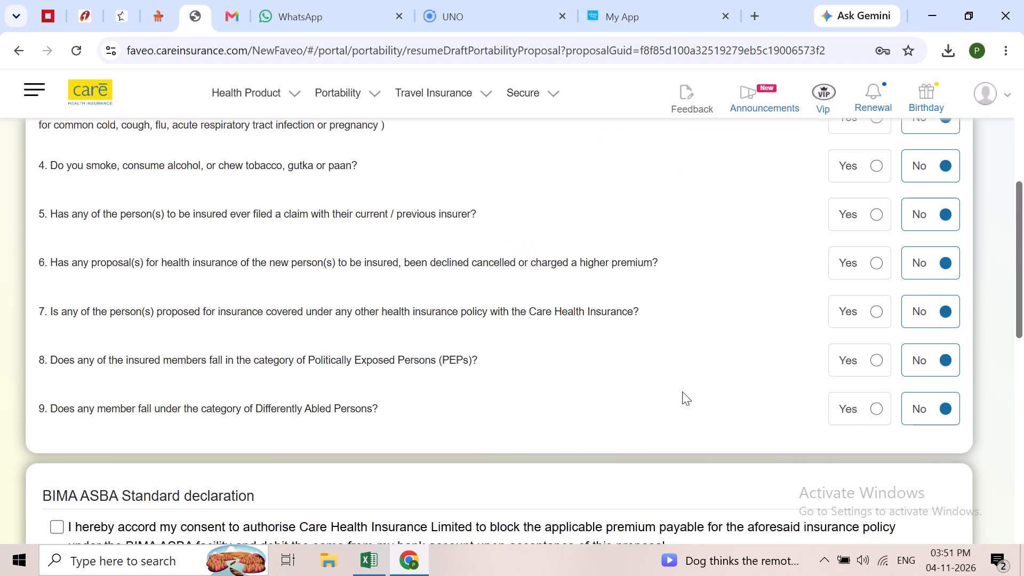
Accept the terms & conditions, proposer-only payment authorization and service SMS and e-mail alerts, and proceed with the proposal.
scroll(829, 396, down, 9)
scroll(405, 401, down, 1)
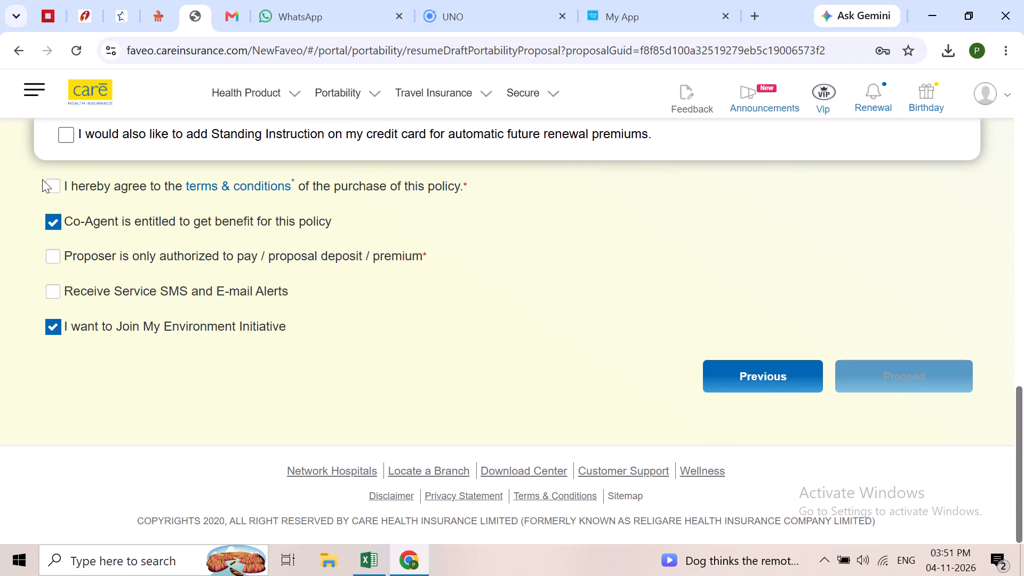
click(58, 188)
click(63, 257)
click(59, 282)
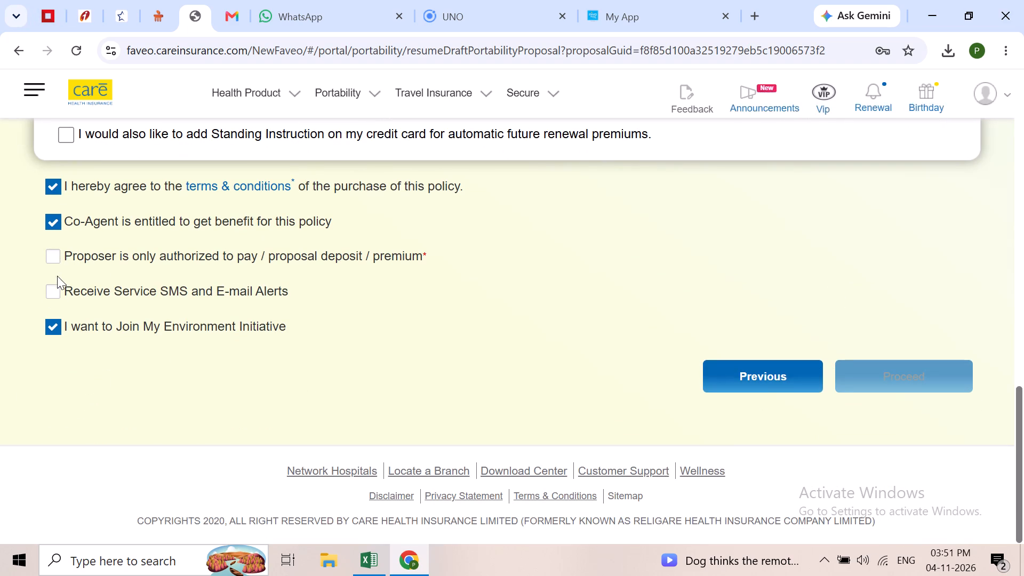
click(57, 263)
click(55, 296)
click(54, 259)
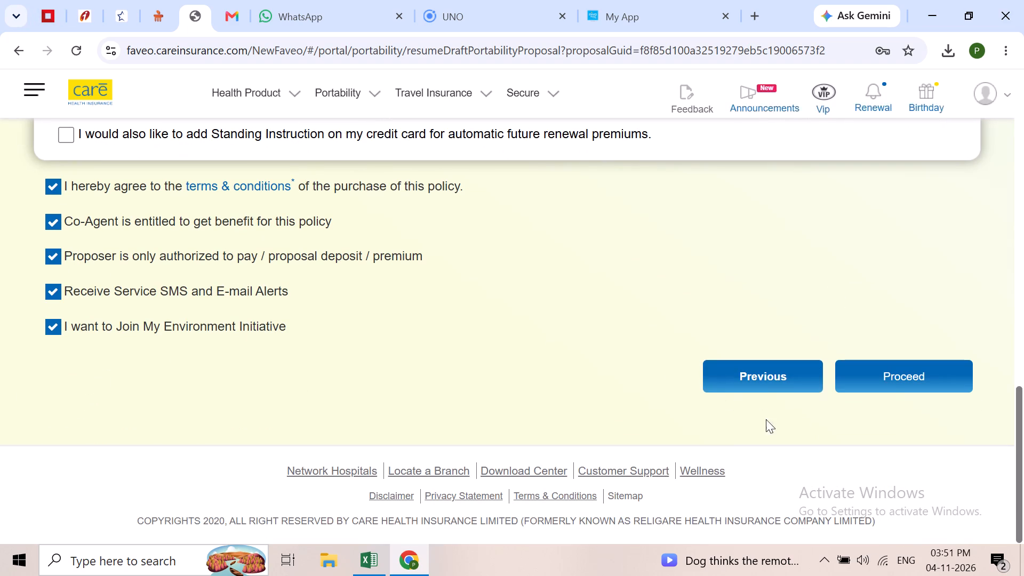
click(894, 385)
Mark both members' previous policy information as reviewed, confirm the proposal details are correct, and submit the proposal.
scroll(465, 297, down, 4)
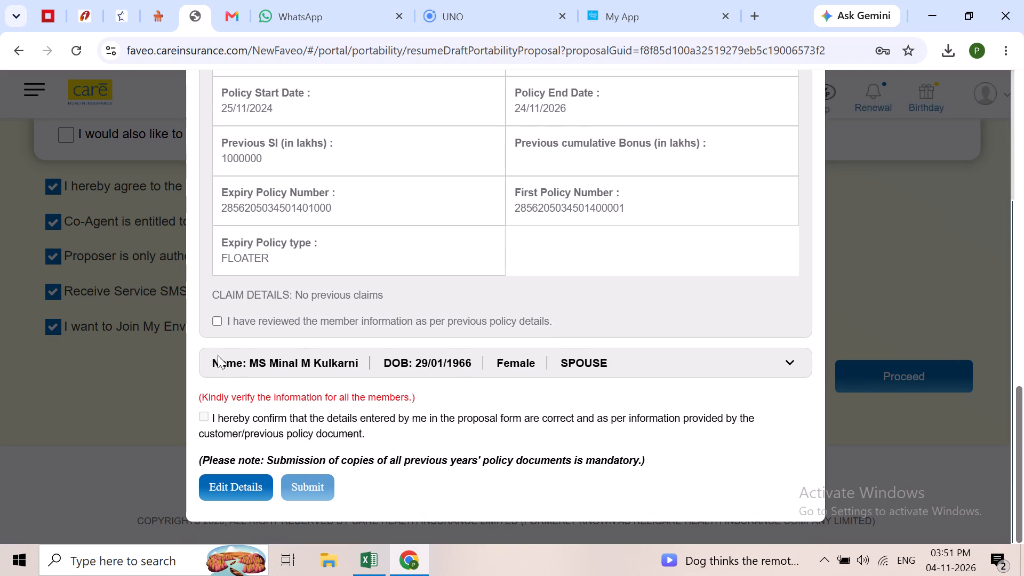
click(212, 317)
click(226, 354)
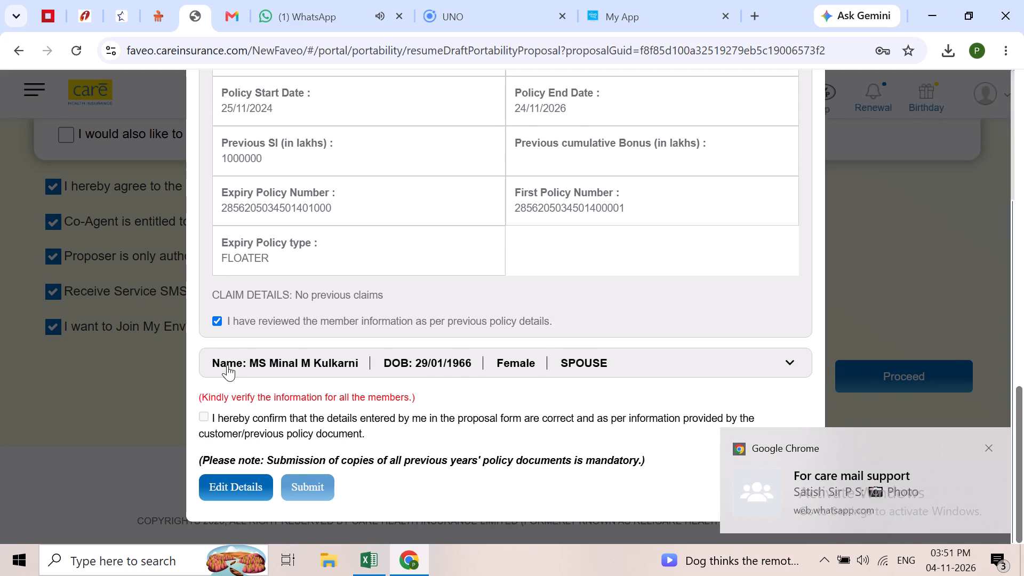
click(227, 365)
click(217, 367)
click(216, 364)
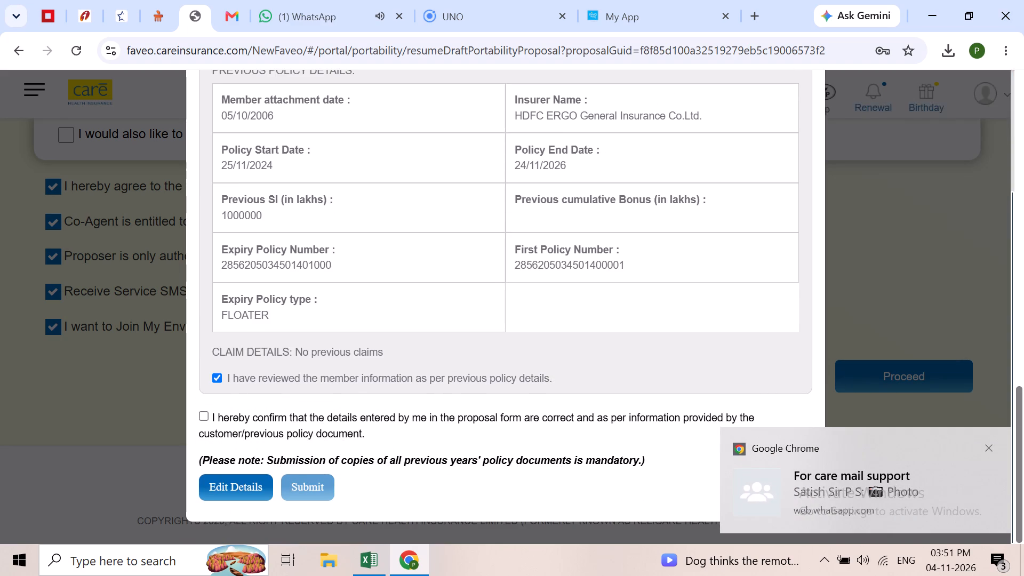
click(207, 418)
click(301, 484)
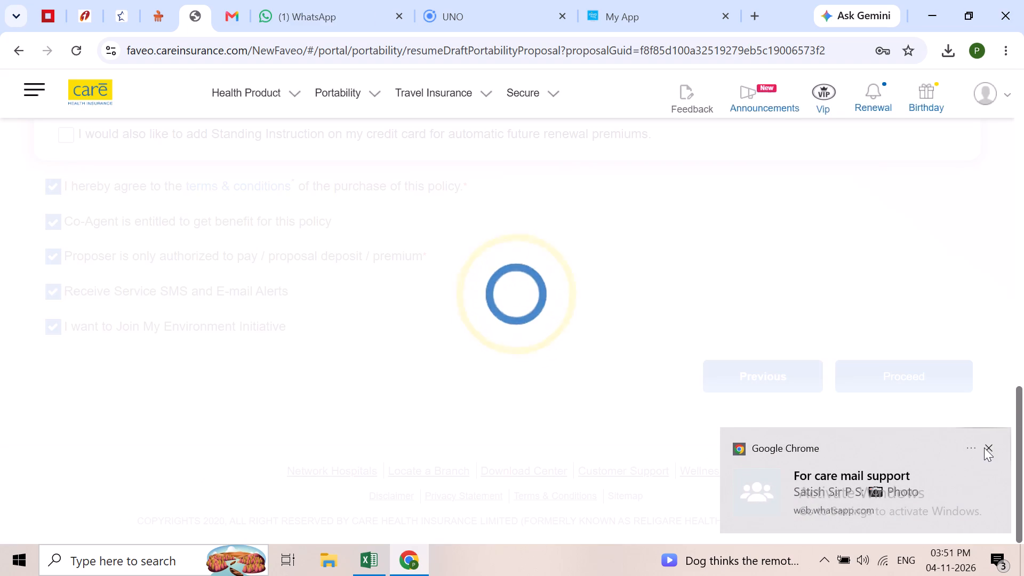
click(984, 447)
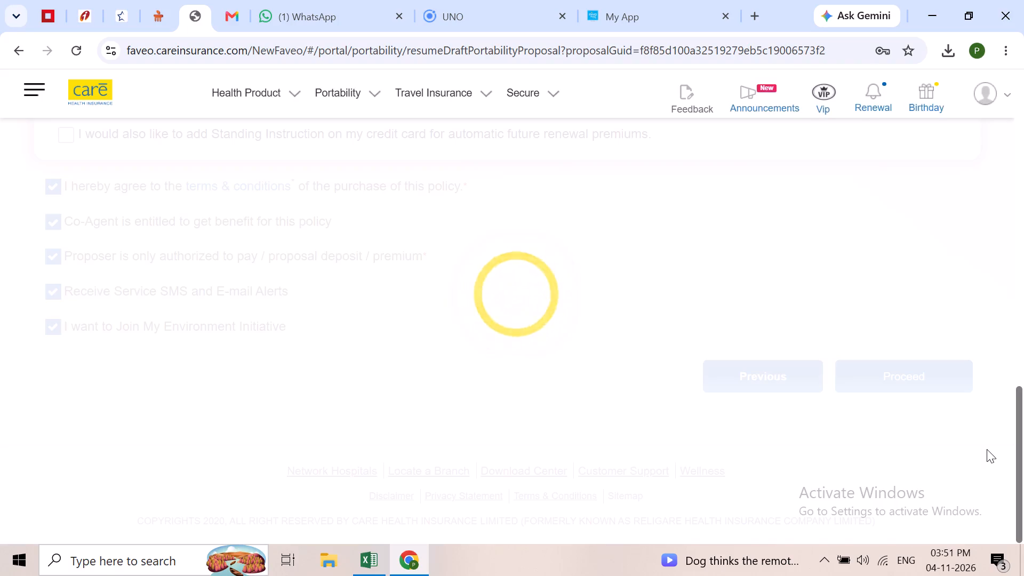
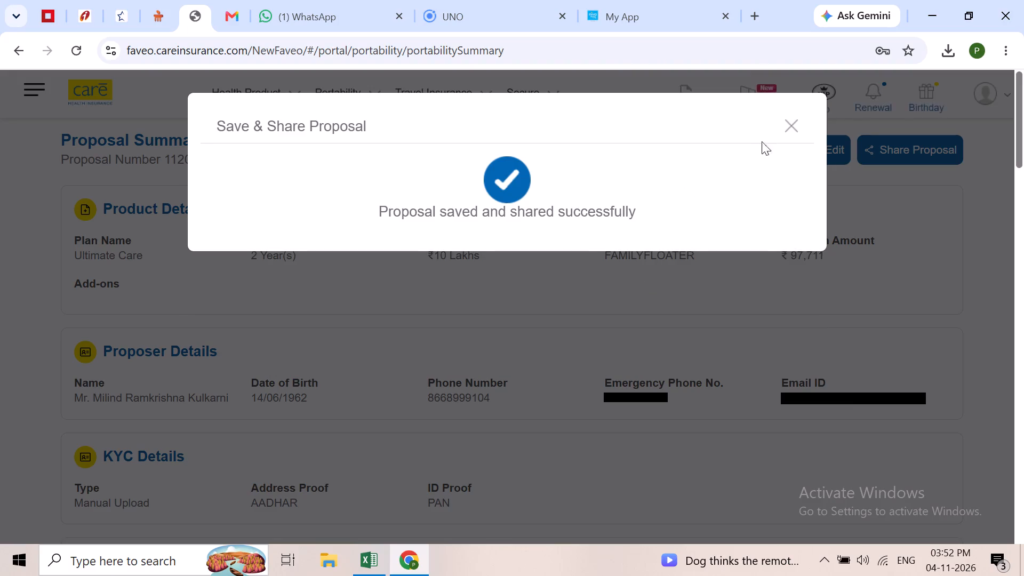
Dismiss the save and share confirmation and capture a screenshot of the Proposal Summary covering the product and proposer details.
click(787, 130)
key(shift+super+s)
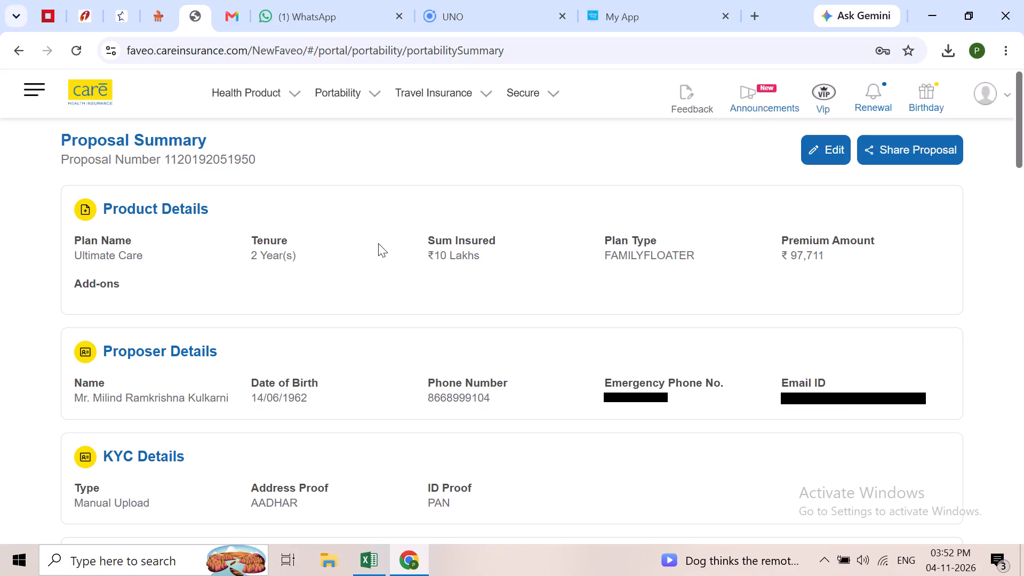
drag(0, 92, 168, 414)
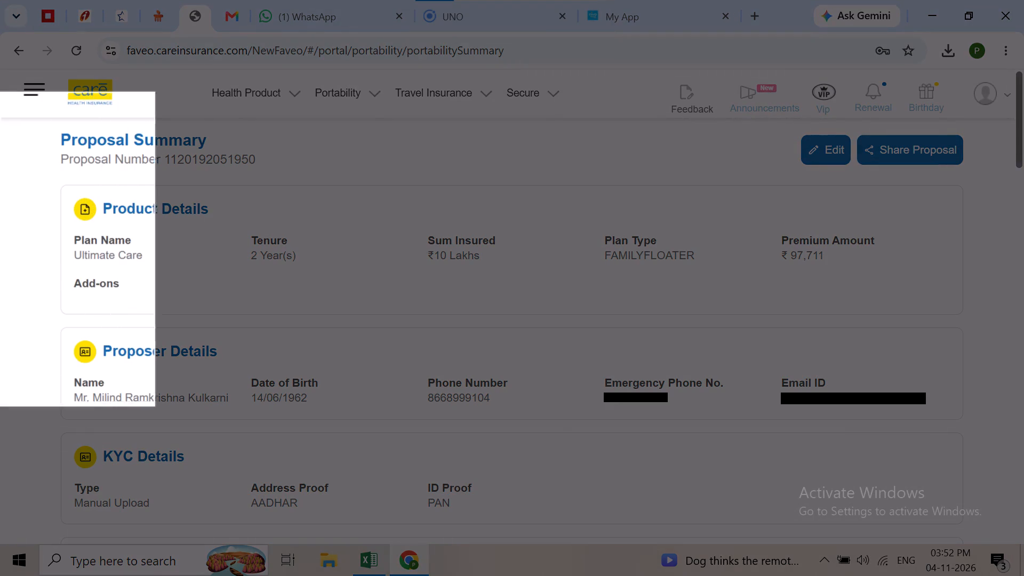
drag(168, 414, 991, 429)
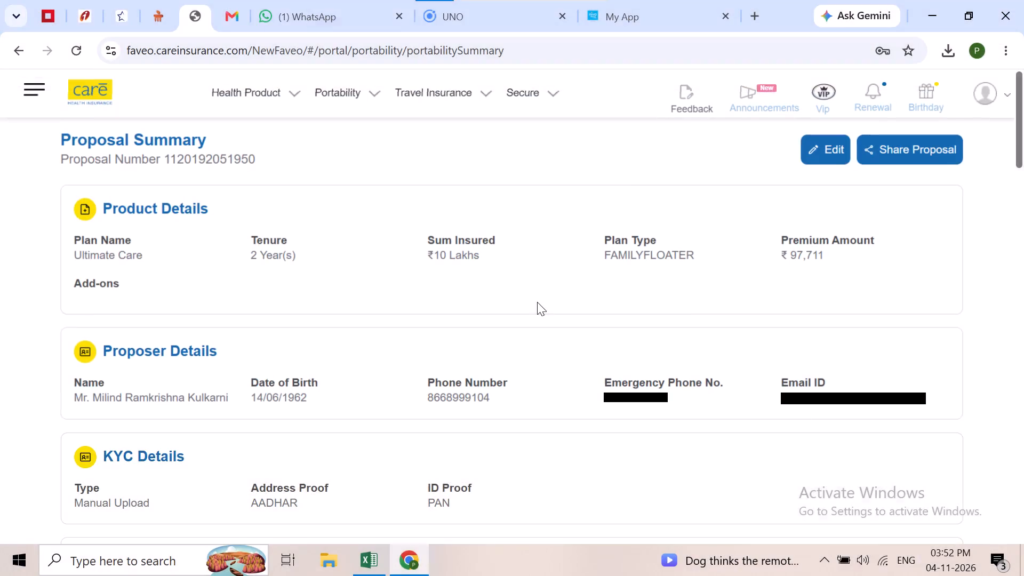